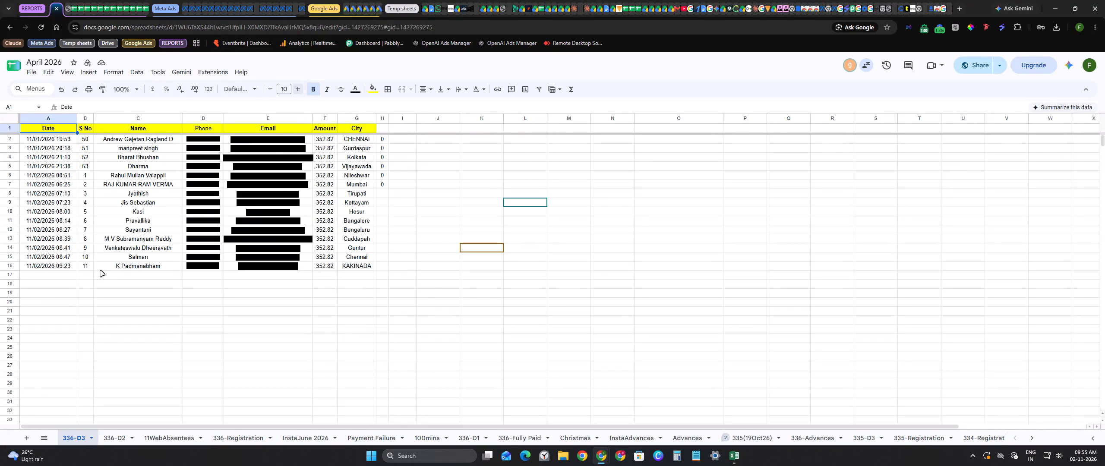
Find the last 10/31/2026 serial number in the April 2026 spreadsheet's 336-D2 sheet, and enter 14 as GlobalExim's Saturday Google Tickets in the dashboard.
{"action": "scroll", "coordinate": [101, 270], "scroll_direction": "up", "scroll_amount": 6}
{"action": "left_click", "coordinate": [121, 441]}
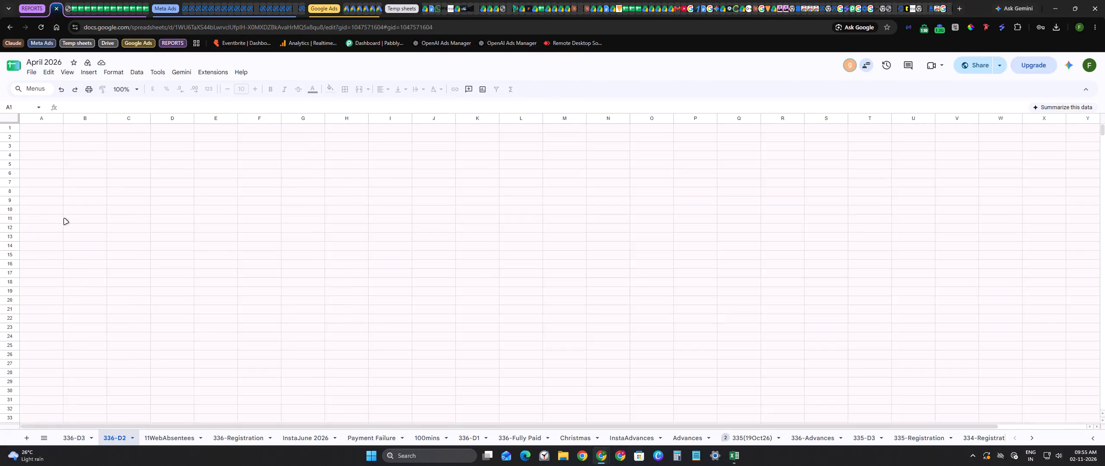
{"action": "scroll", "coordinate": [132, 286], "scroll_direction": "down", "scroll_amount": 6}
{"action": "scroll", "coordinate": [110, 253], "scroll_direction": "up", "scroll_amount": 4}
{"action": "scroll", "coordinate": [109, 254], "scroll_direction": "down", "scroll_amount": 17}
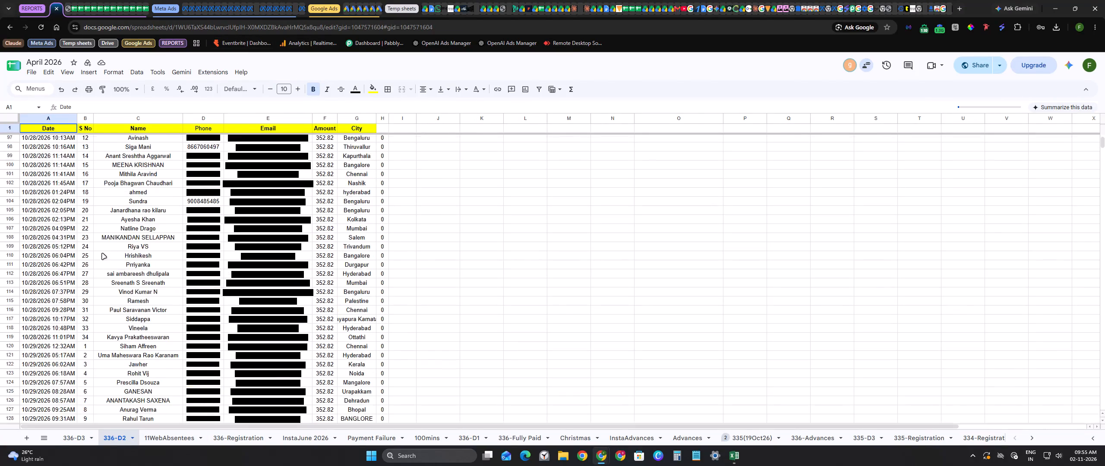
{"action": "scroll", "coordinate": [102, 254], "scroll_direction": "down", "scroll_amount": 15}
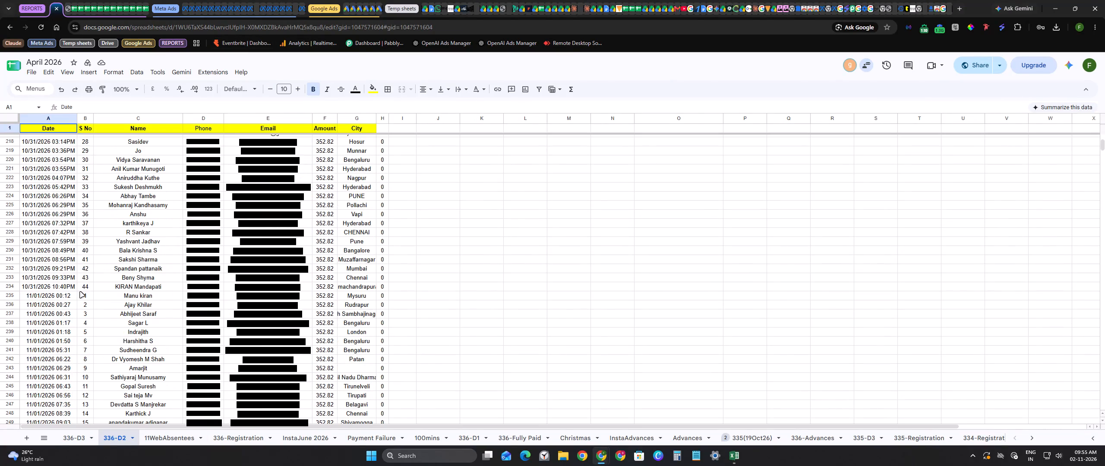
{"action": "left_click", "coordinate": [80, 292]}
{"action": "left_click", "coordinate": [83, 291]}
{"action": "left_click", "coordinate": [88, 289]}
{"action": "key", "text": "alt+Tab"}
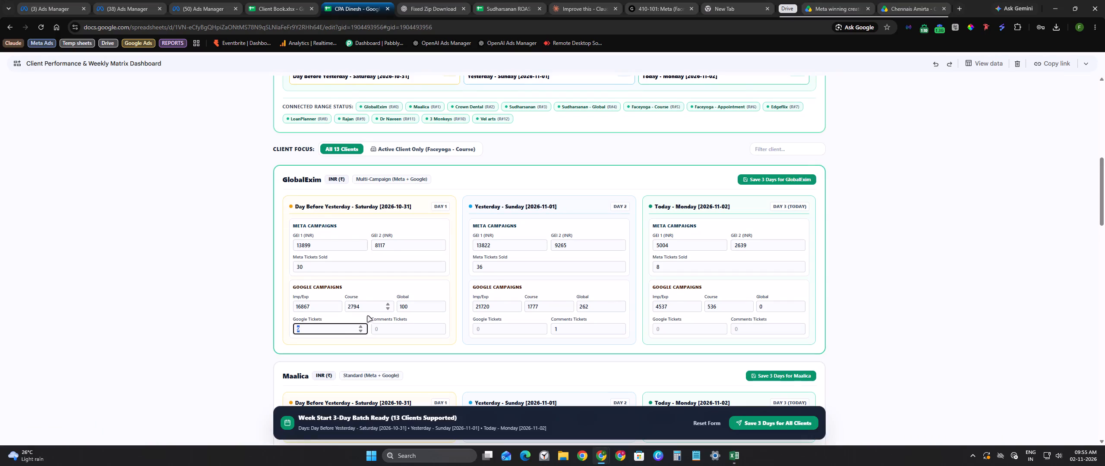
{"action": "type", "text": "14"}
Look up the last 11/01/2026 serial number across the 336-D2 and 336-D3 sheets for GlobalExim's Sunday Google Tickets.
{"action": "left_click", "coordinate": [486, 335]}
{"action": "left_click", "coordinate": [487, 334]}
{"action": "key", "text": "alt+Tab"}
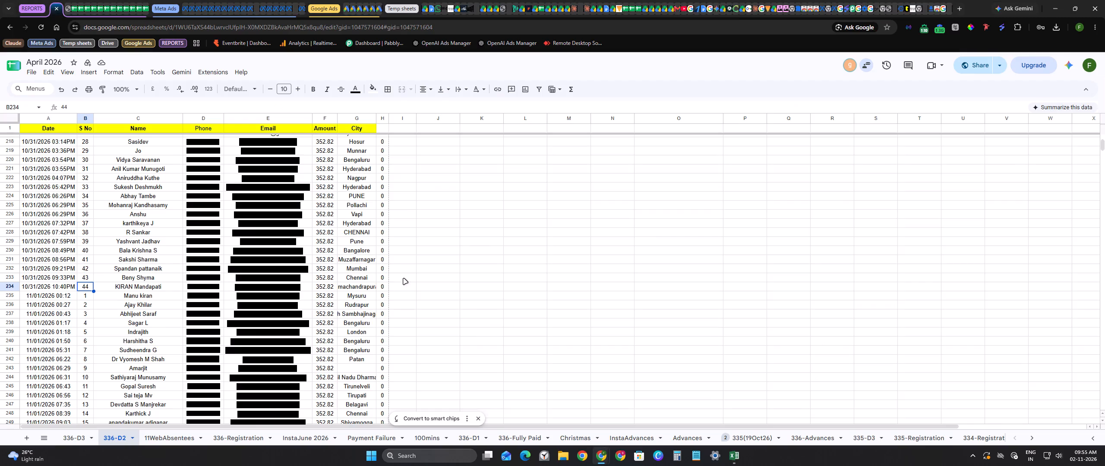
{"action": "scroll", "coordinate": [71, 277], "scroll_direction": "down", "scroll_amount": 8}
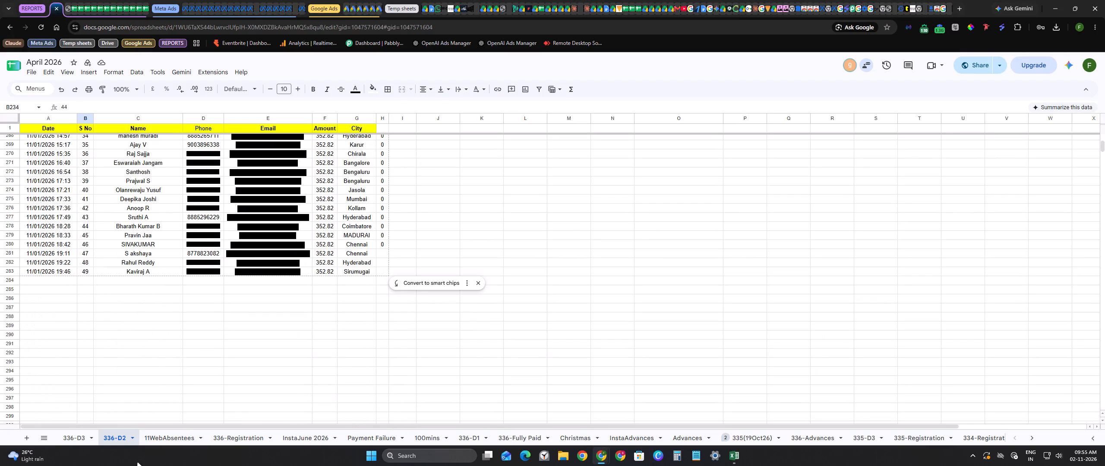
{"action": "left_click", "coordinate": [75, 435]}
{"action": "left_click", "coordinate": [90, 162]}
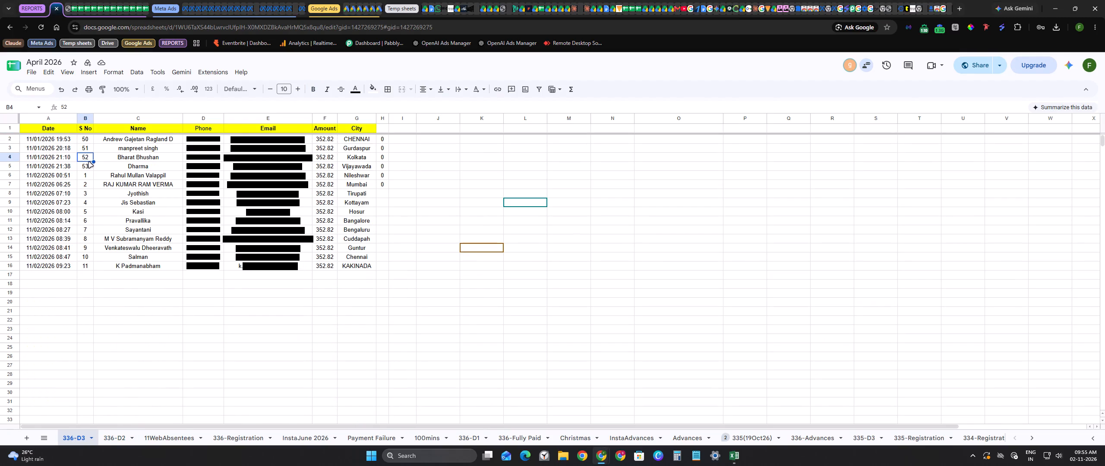
{"action": "left_click", "coordinate": [89, 163]}
{"action": "key", "text": "alt+Tab"}
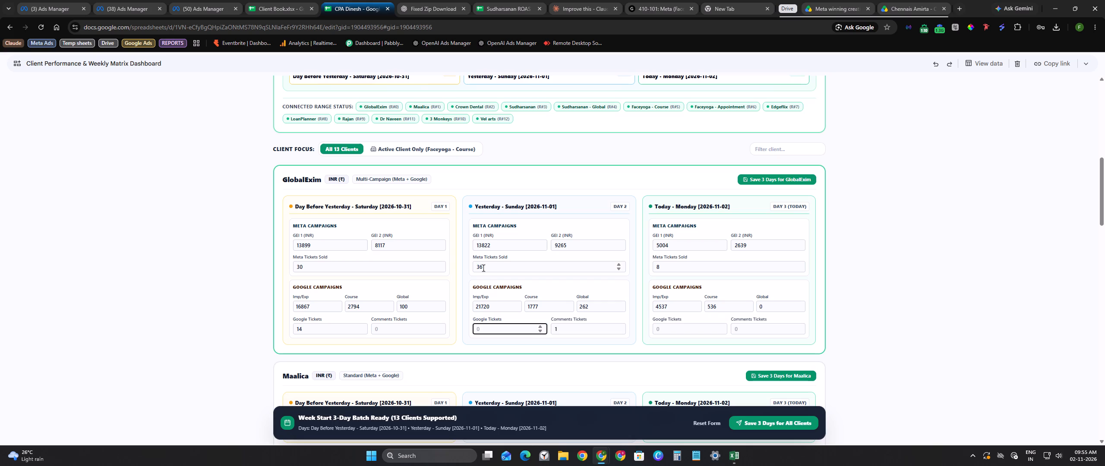
Calculate 37 minus 53 in Calculator and enter 16 as GlobalExim's Google Tickets for Sunday 2026-11-01 in the dashboard.
{"action": "left_click", "coordinate": [677, 457]}
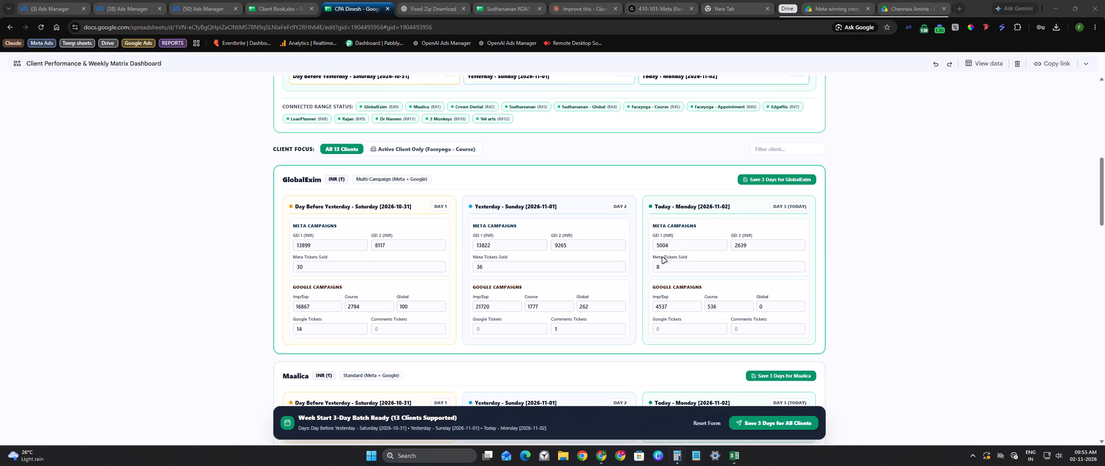
{"action": "type", "text": "37-54"}
{"action": "key", "text": "alt+Tab"}
{"action": "key", "text": "alt+Tab"}
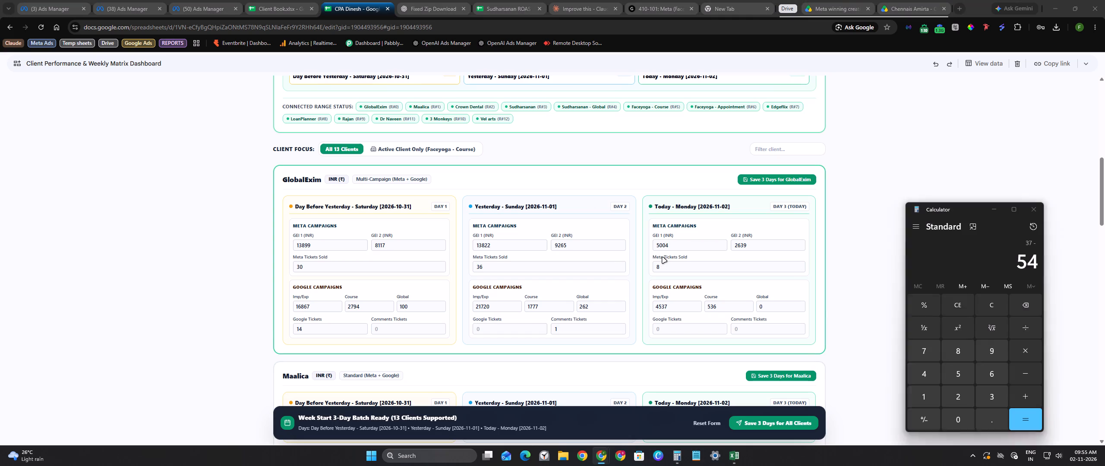
{"action": "key", "text": "alt+Tab"}
{"action": "key", "text": "alt+Tab"}
{"action": "key", "text": "alt+Tab"}
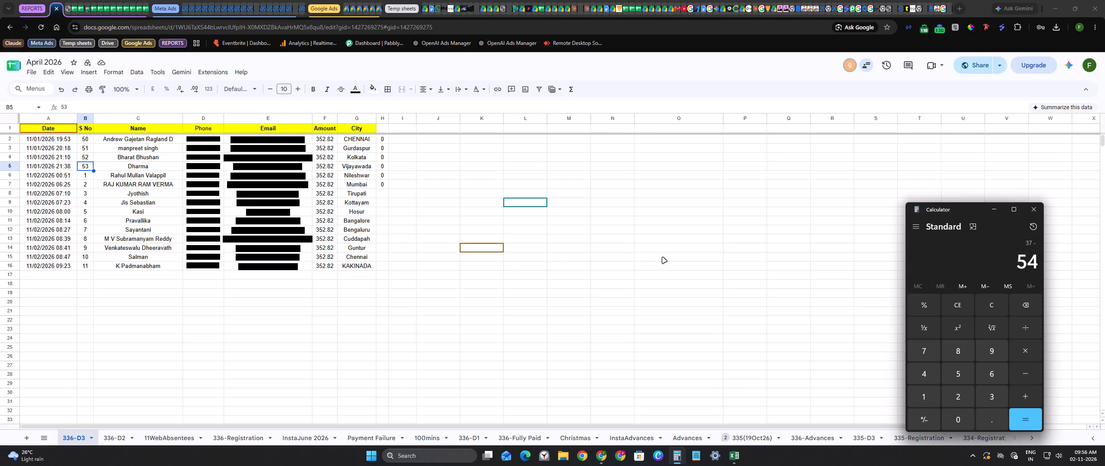
{"action": "left_click", "coordinate": [1037, 261]}
{"action": "key", "text": "BackSpace"}
{"action": "key", "text": "3"}
{"action": "key", "text": "Return"}
{"action": "left_click", "coordinate": [1034, 208]}
{"action": "key", "text": "alt+Tab"}
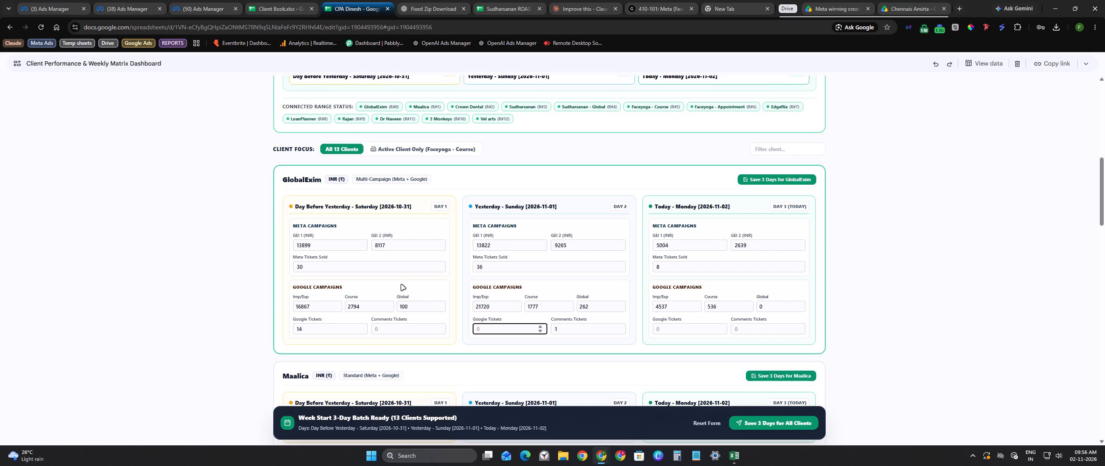
{"action": "type", "text": "16"}
Enter 3 as GlobalExim's Google Tickets for Monday 2026-11-02 and save its three days of data.
{"action": "left_click", "coordinate": [666, 331]}
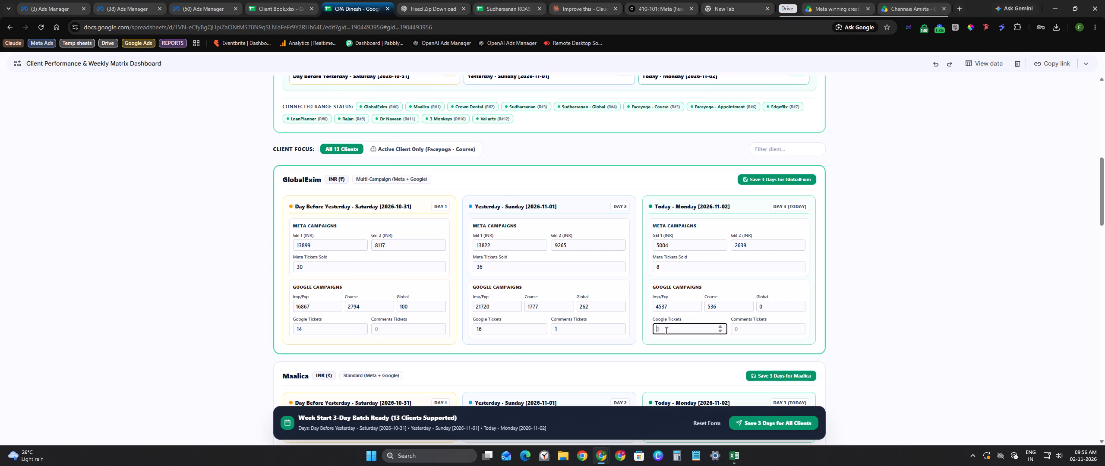
{"action": "key", "text": "alt+Tab"}
{"action": "key", "text": "alt+Tab"}
{"action": "key", "text": "3"}
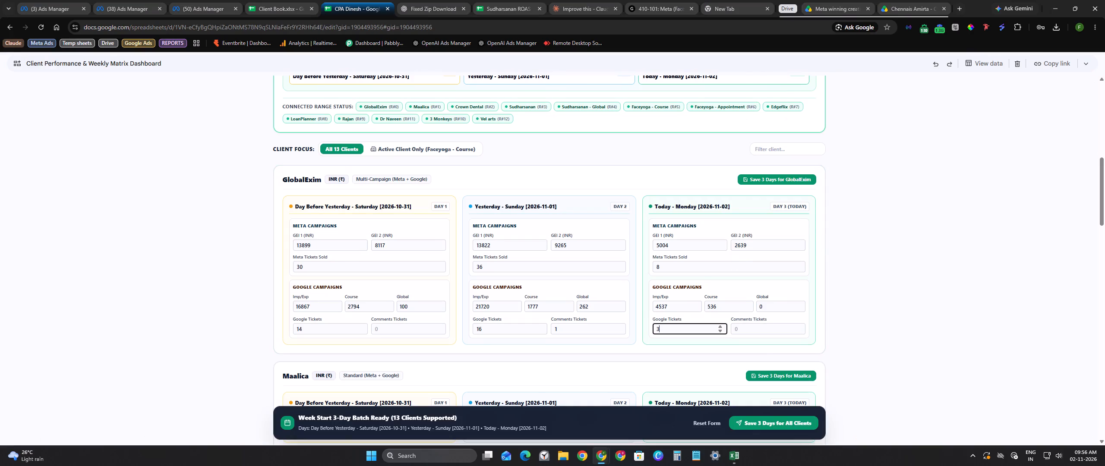
{"action": "left_click", "coordinate": [773, 183]}
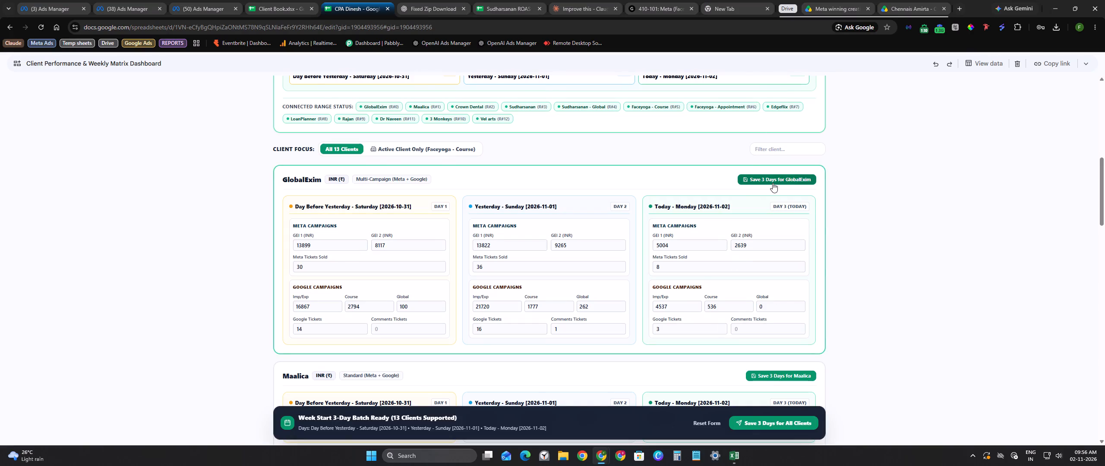
Review GlobalExim's Weekly Daily Boxes for Week 4 (26-Oct to 01-Nov), including the weekly report.
{"action": "scroll", "coordinate": [750, 163], "scroll_direction": "up", "scroll_amount": 5}
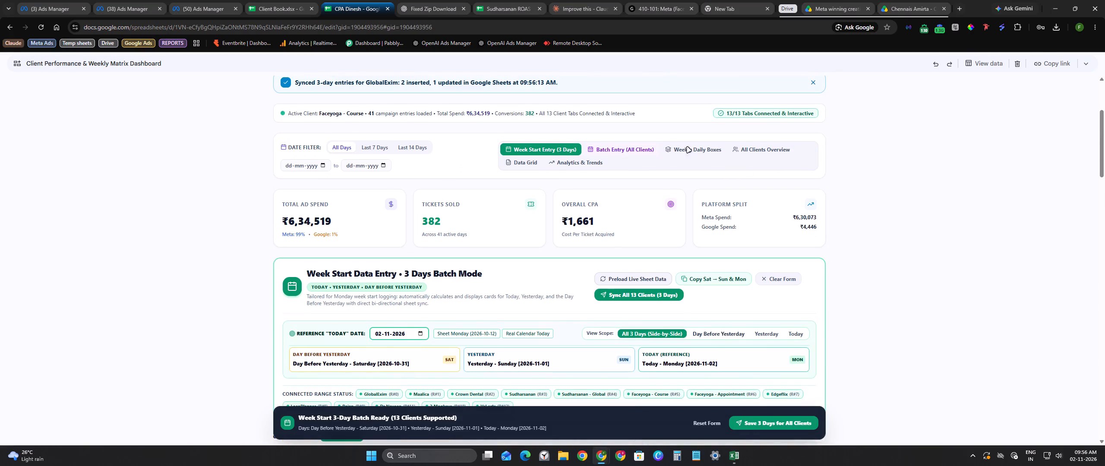
{"action": "scroll", "coordinate": [687, 104], "scroll_direction": "up", "scroll_amount": 1}
{"action": "left_click", "coordinate": [671, 214]}
{"action": "left_click", "coordinate": [685, 208]}
{"action": "scroll", "coordinate": [685, 208], "scroll_direction": "down", "scroll_amount": 7}
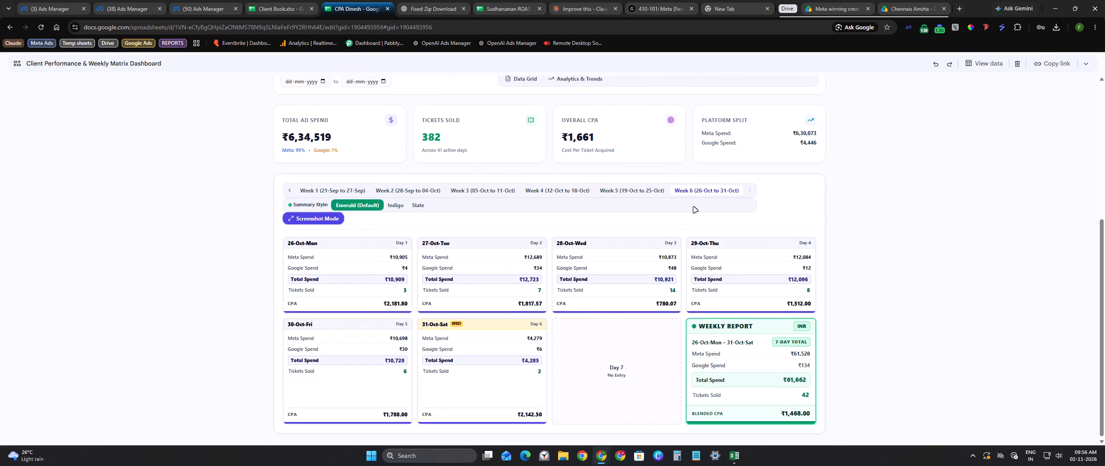
{"action": "scroll", "coordinate": [694, 207], "scroll_direction": "down", "scroll_amount": 1}
{"action": "scroll", "coordinate": [460, 168], "scroll_direction": "up", "scroll_amount": 4}
{"action": "left_click", "coordinate": [320, 174]}
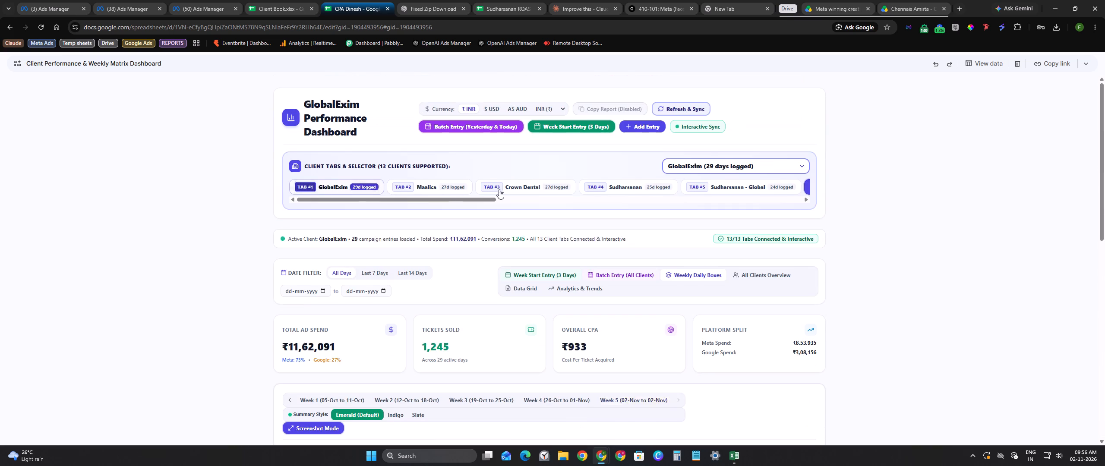
{"action": "scroll", "coordinate": [559, 202], "scroll_direction": "down", "scroll_amount": 6}
{"action": "scroll", "coordinate": [422, 161], "scroll_direction": "up", "scroll_amount": 2}
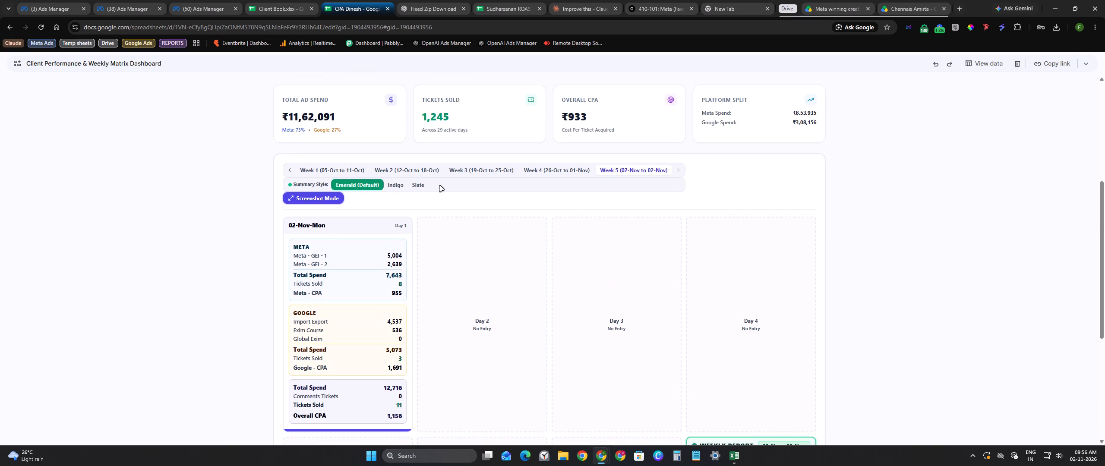
{"action": "left_click", "coordinate": [571, 173]}
{"action": "scroll", "coordinate": [648, 191], "scroll_direction": "down", "scroll_amount": 4}
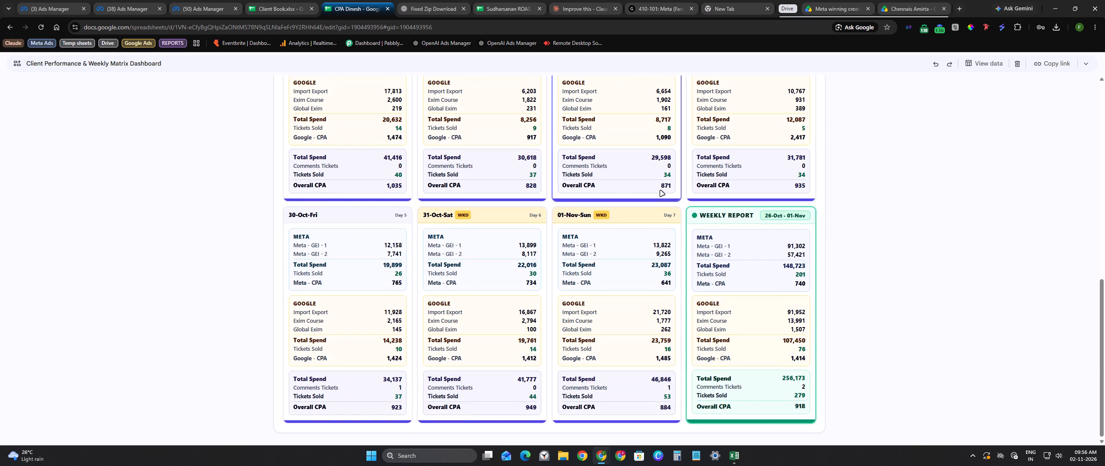
{"action": "scroll", "coordinate": [707, 157], "scroll_direction": "up", "scroll_amount": 1}
{"action": "scroll", "coordinate": [711, 218], "scroll_direction": "down", "scroll_amount": 2}
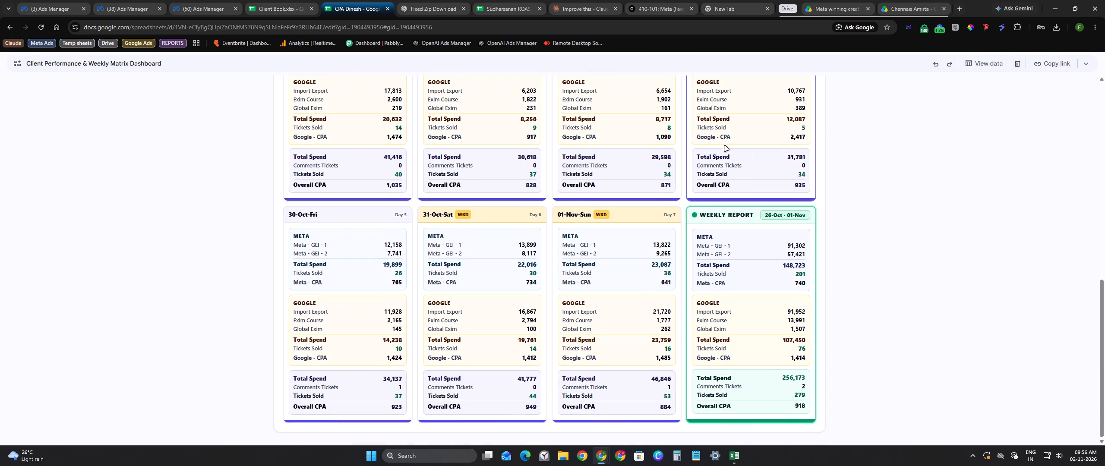
{"action": "scroll", "coordinate": [682, 127], "scroll_direction": "up", "scroll_amount": 6}
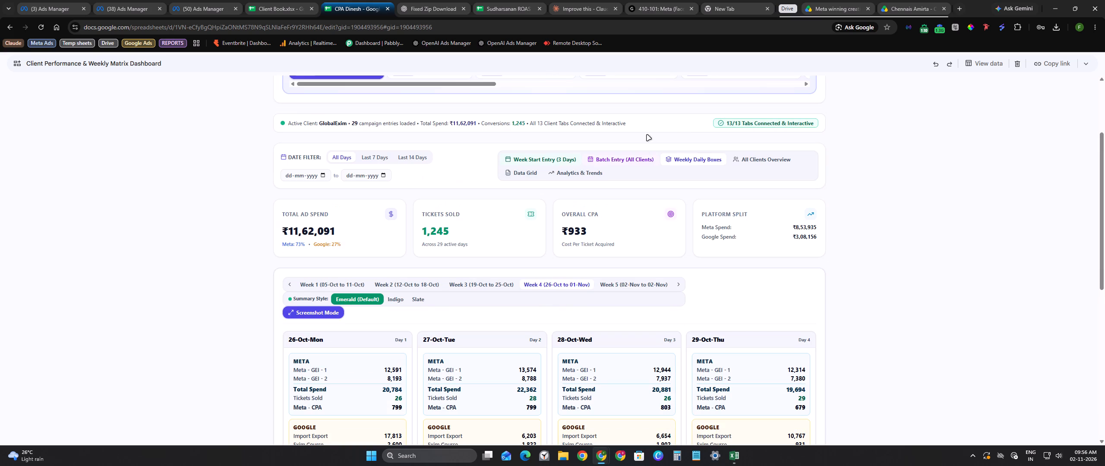
Return to Week Start Entry (3 Days) with the real calendar date as reference, and select Maalica's Meta spend for Saturday 2026-10-31.
{"action": "left_click", "coordinate": [535, 159]}
{"action": "scroll", "coordinate": [650, 177], "scroll_direction": "down", "scroll_amount": 5}
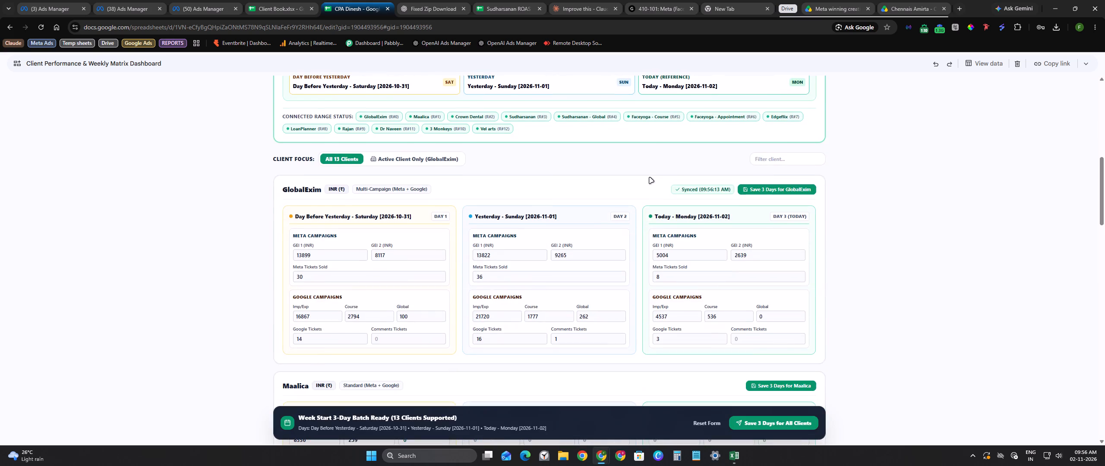
{"action": "scroll", "coordinate": [516, 114], "scroll_direction": "up", "scroll_amount": 2}
{"action": "left_click", "coordinate": [537, 171]}
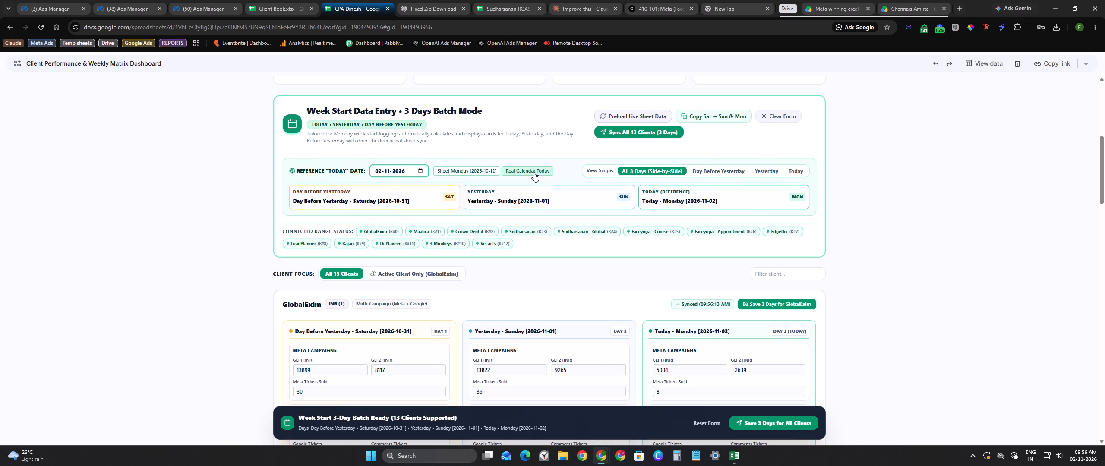
{"action": "scroll", "coordinate": [493, 151], "scroll_direction": "down", "scroll_amount": 4}
{"action": "scroll", "coordinate": [426, 254], "scroll_direction": "down", "scroll_amount": 1}
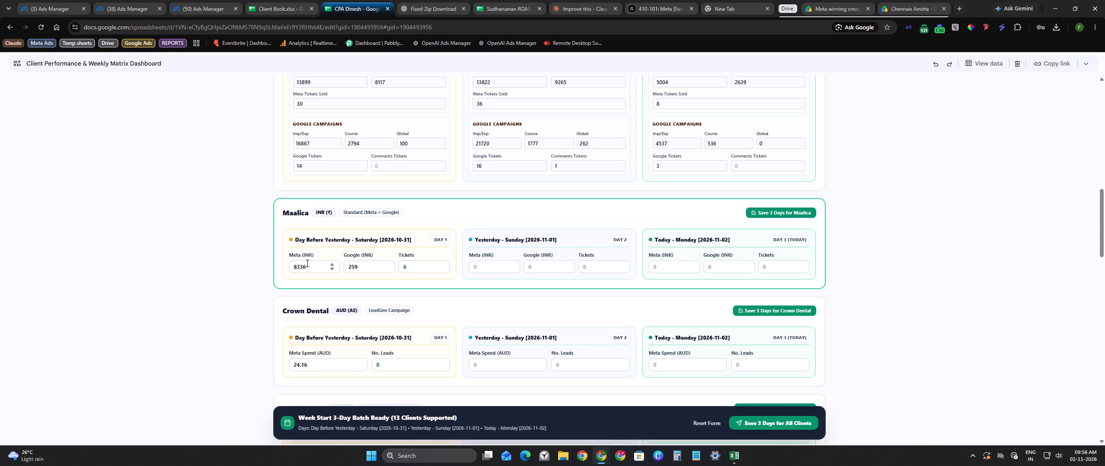
{"action": "left_click_drag", "start_coordinate": [309, 266], "coordinate": [210, 261]}
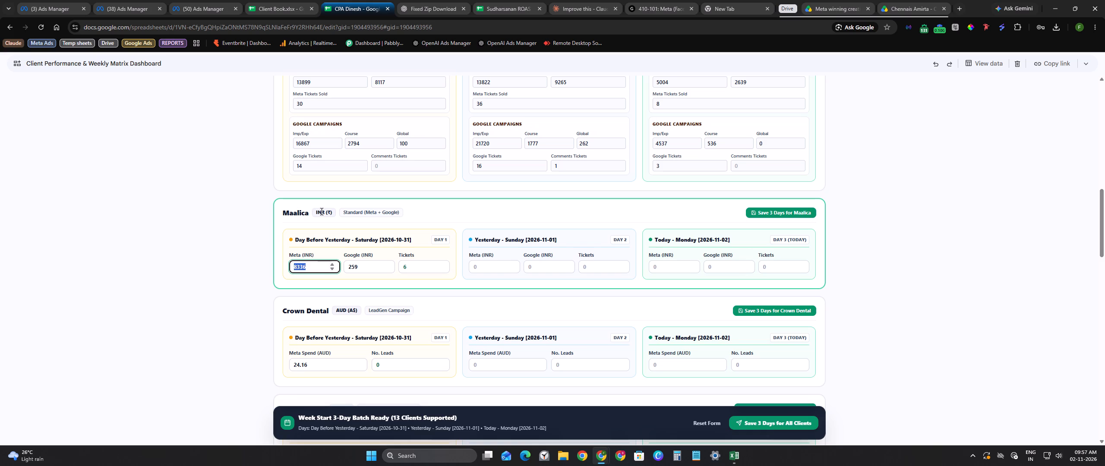
In the HCW 2026 spreadsheet's 1-NOV-2026 sheet, number the first four 11/01/2026 registrations 1 to 4 in column B.
{"action": "key", "text": "alt+Tab"}
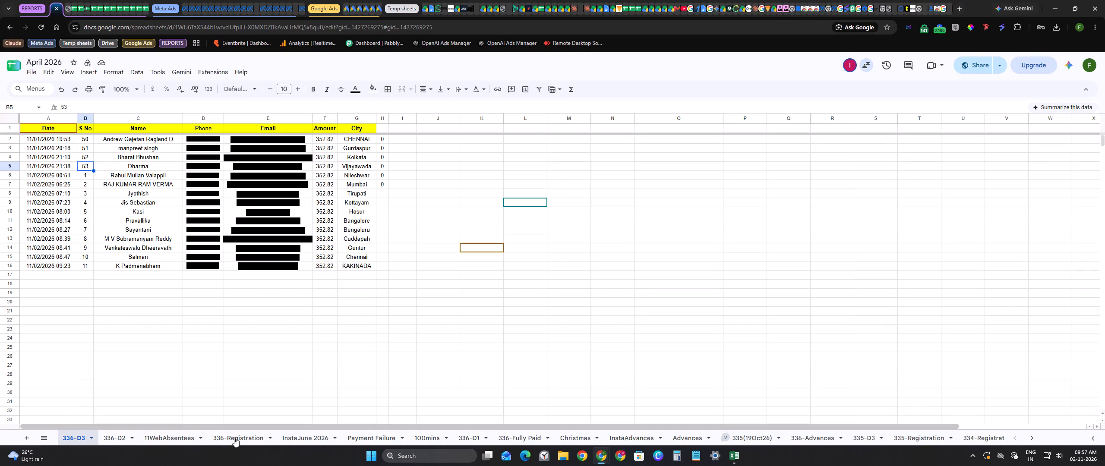
{"action": "left_click", "coordinate": [67, 11]}
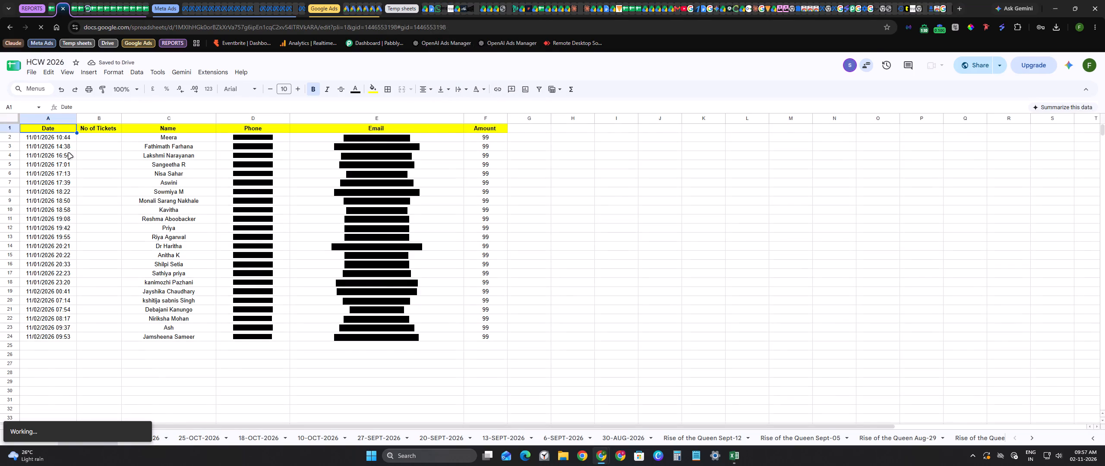
{"action": "left_click", "coordinate": [128, 443]}
{"action": "scroll", "coordinate": [121, 326], "scroll_direction": "down", "scroll_amount": 3}
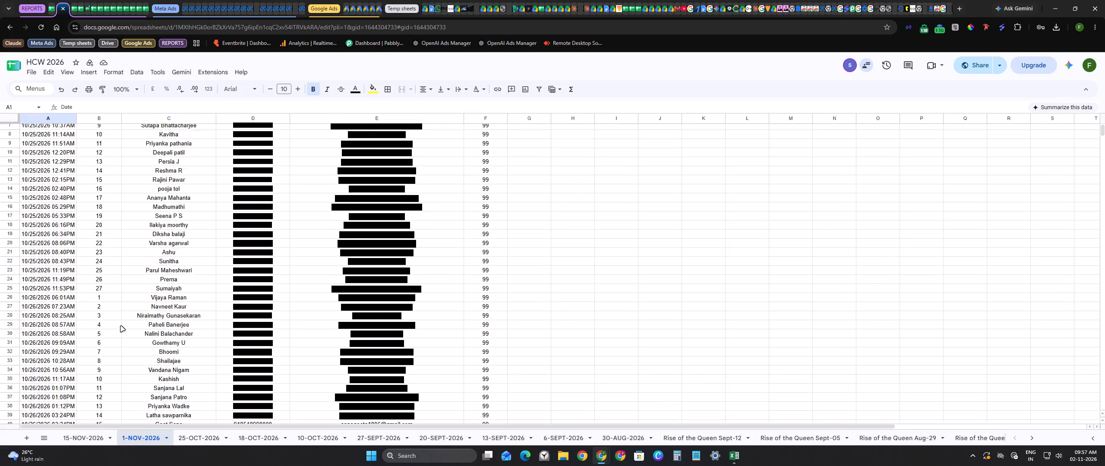
{"action": "scroll", "coordinate": [121, 326], "scroll_direction": "down", "scroll_amount": 3}
{"action": "scroll", "coordinate": [121, 323], "scroll_direction": "down", "scroll_amount": 20}
{"action": "scroll", "coordinate": [121, 323], "scroll_direction": "down", "scroll_amount": 4}
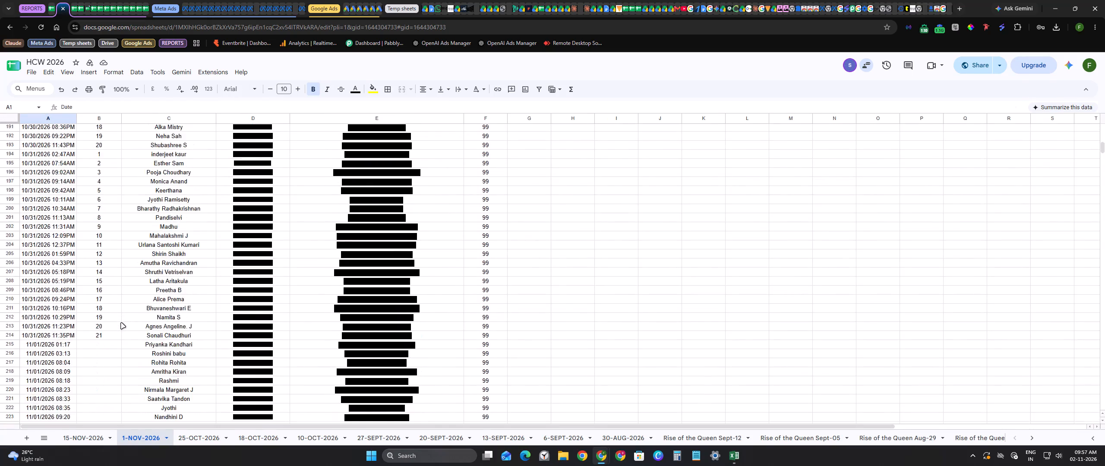
{"action": "scroll", "coordinate": [121, 323], "scroll_direction": "down", "scroll_amount": 4}
{"action": "scroll", "coordinate": [121, 323], "scroll_direction": "up", "scroll_amount": 2}
{"action": "left_click", "coordinate": [96, 231]}
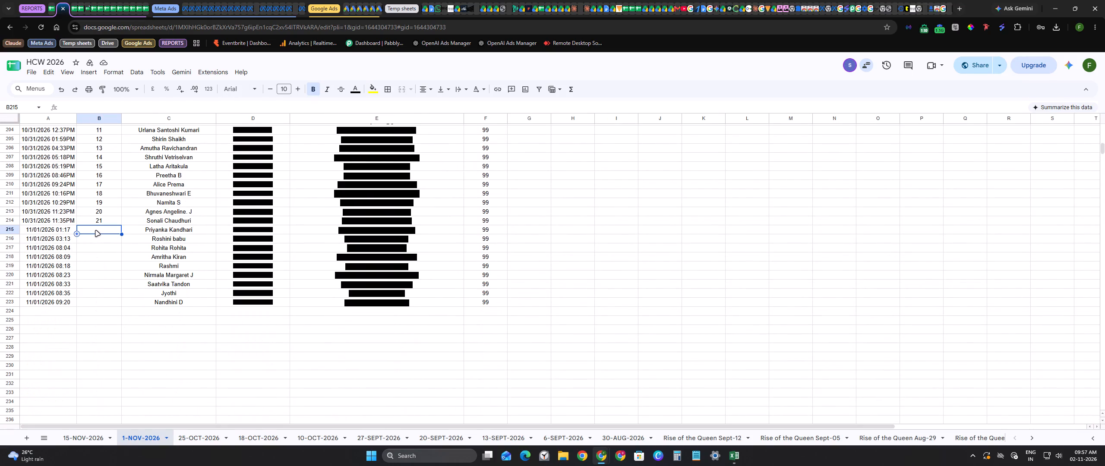
{"action": "key", "text": "1"}
{"action": "key", "text": "Return"}
{"action": "key", "text": "2"}
{"action": "key", "text": "Return"}
{"action": "key", "text": "3"}
{"action": "key", "text": "Return"}
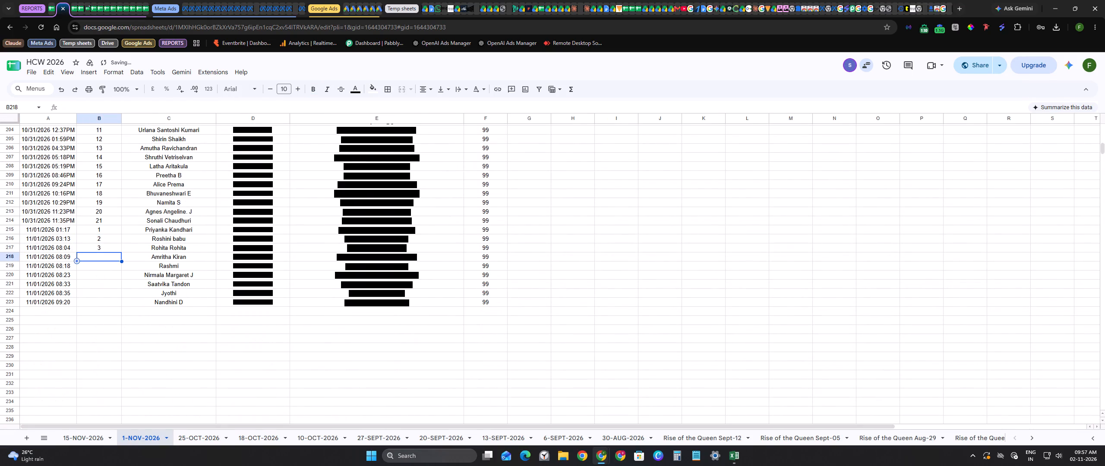
{"action": "key", "text": "4"}
Extend the 1 to 4 numbering down through the last 11/01/2026 registration, ending at 9.
{"action": "left_click_drag", "start_coordinate": [102, 228], "coordinate": [102, 251]}
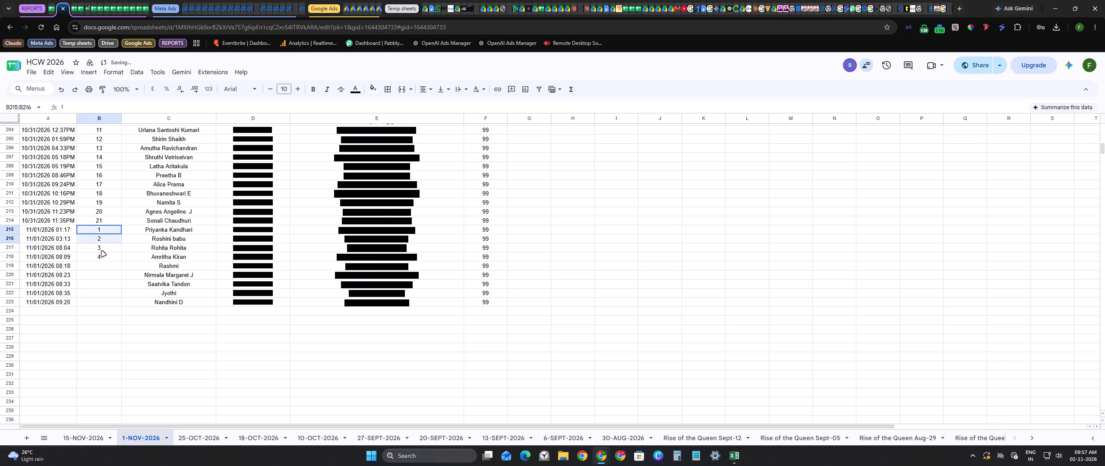
{"action": "left_click_drag", "start_coordinate": [102, 251], "coordinate": [102, 258]}
{"action": "double_click", "coordinate": [120, 262]}
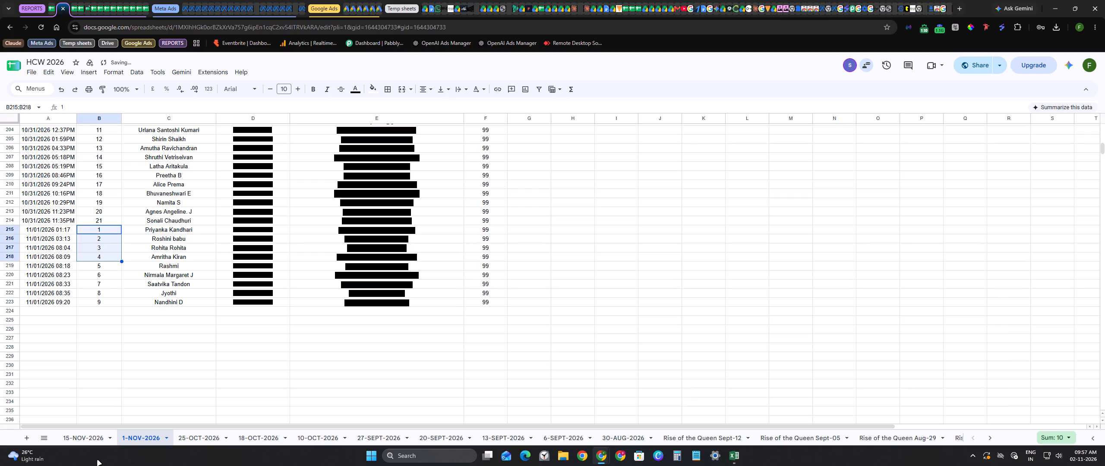
In the 15-NOV-2026 sheet, continue numbering the 11/01/2026 registrations from 10 to 26 under No of Tickets, filling the series down.
{"action": "left_click", "coordinate": [90, 441]}
{"action": "left_click", "coordinate": [95, 135]}
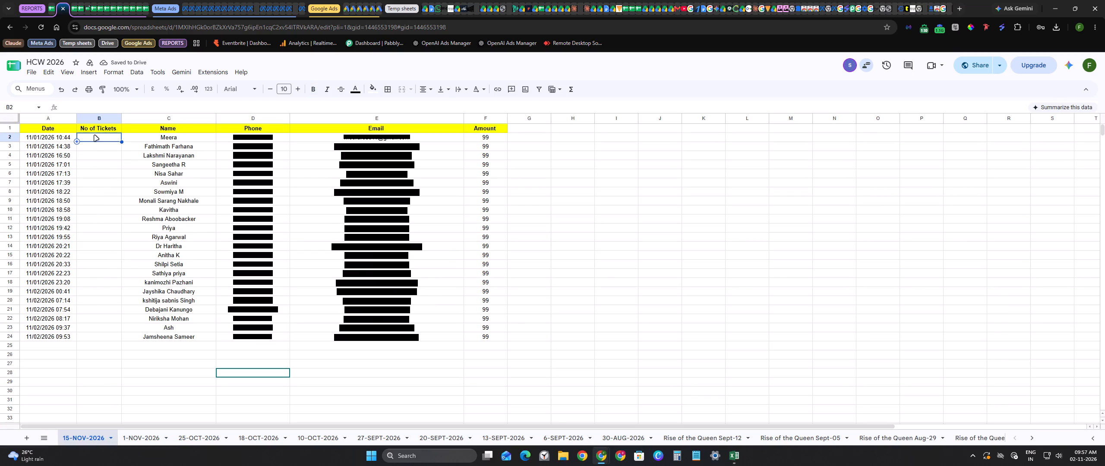
{"action": "type", "text": "10"}
{"action": "key", "text": "Return"}
{"action": "type", "text": "11"}
{"action": "key", "text": "Return"}
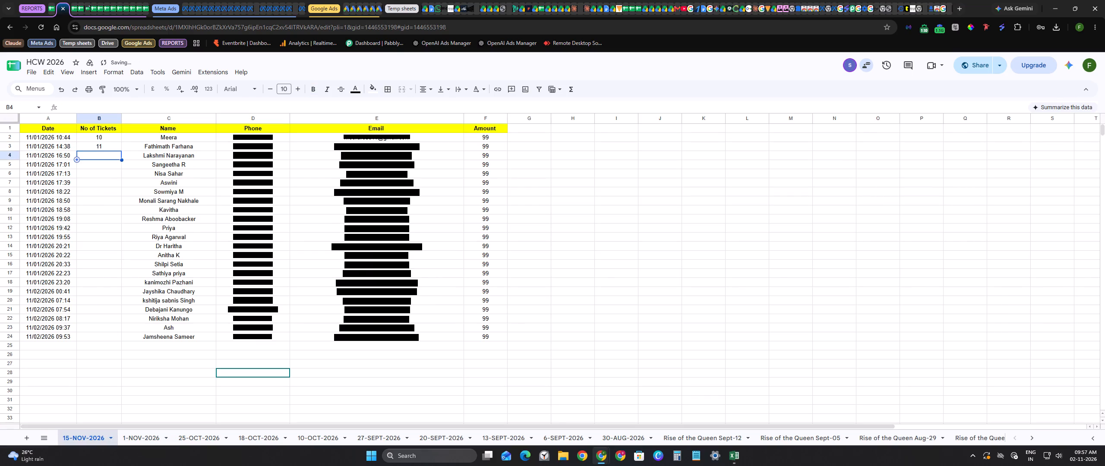
{"action": "type", "text": "123"}
{"action": "key", "text": "Return"}
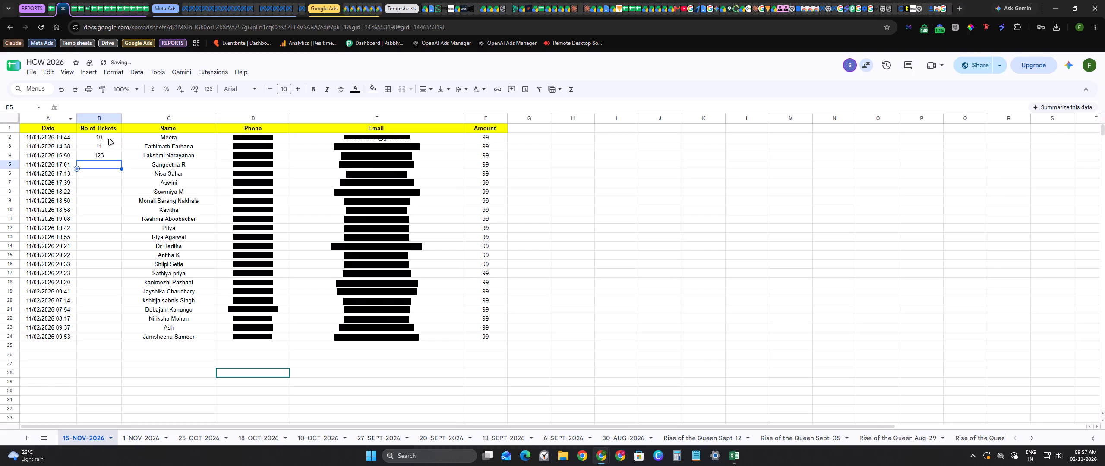
{"action": "left_click_drag", "start_coordinate": [110, 136], "coordinate": [112, 145]}
{"action": "left_click_drag", "start_coordinate": [122, 151], "coordinate": [120, 264]}
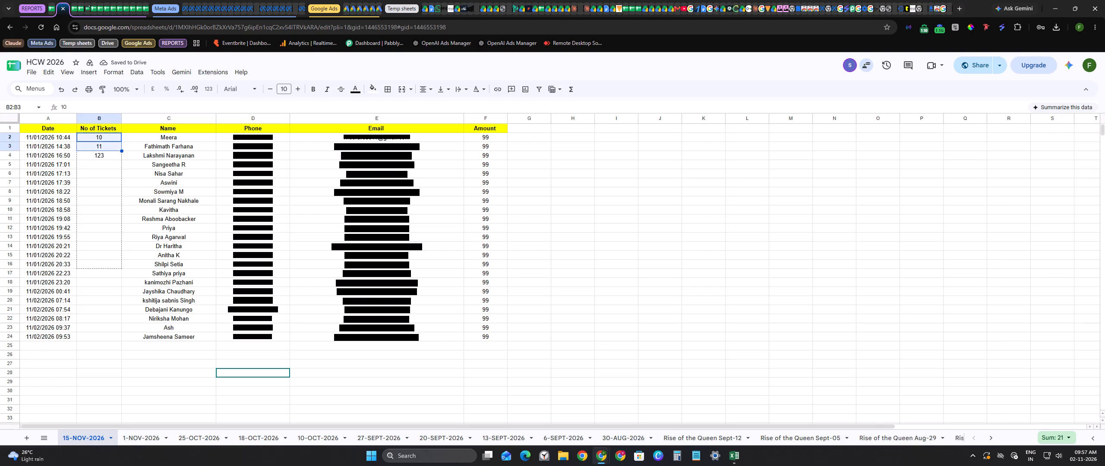
{"action": "left_click_drag", "start_coordinate": [120, 264], "coordinate": [112, 280]}
Number the 11/02/2026 registrations 1 to 6 under No of Tickets, restarting the count for the new date.
{"action": "left_click", "coordinate": [104, 294]}
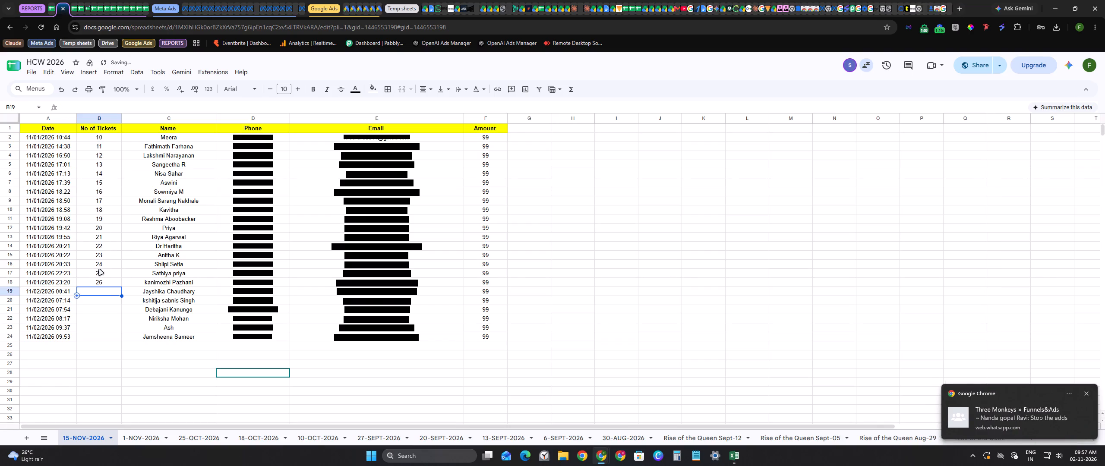
{"action": "key", "text": "1"}
{"action": "key", "text": "Return"}
{"action": "key", "text": "2"}
{"action": "key", "text": "Return"}
{"action": "key", "text": "3"}
{"action": "key", "text": "Return"}
{"action": "key", "text": "4"}
{"action": "key", "text": "Return"}
{"action": "key", "text": "5"}
{"action": "key", "text": "Return"}
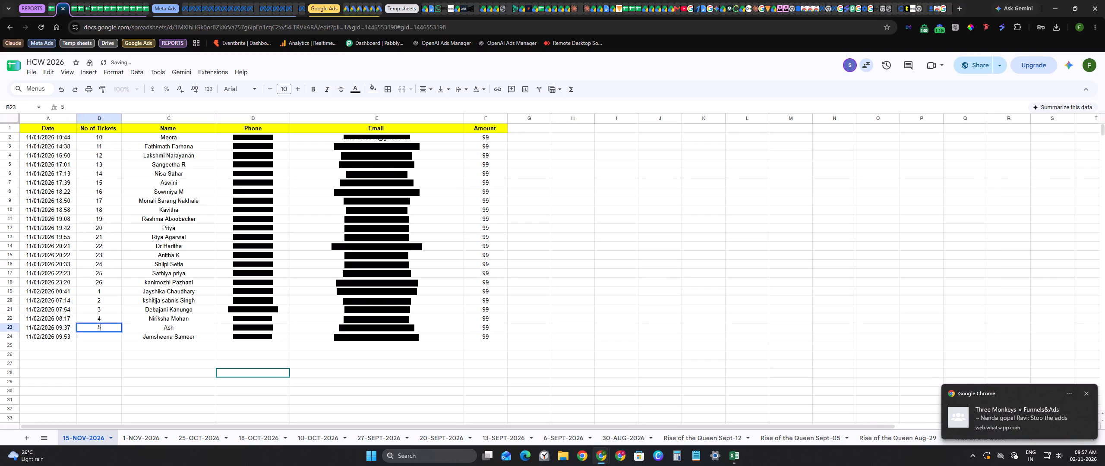
{"action": "key", "text": "6"}
{"action": "key", "text": "Return"}
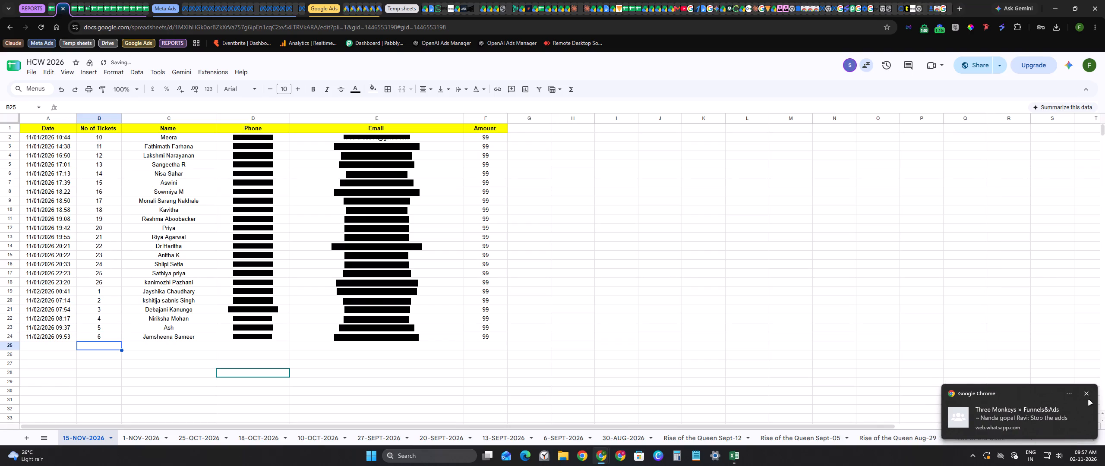
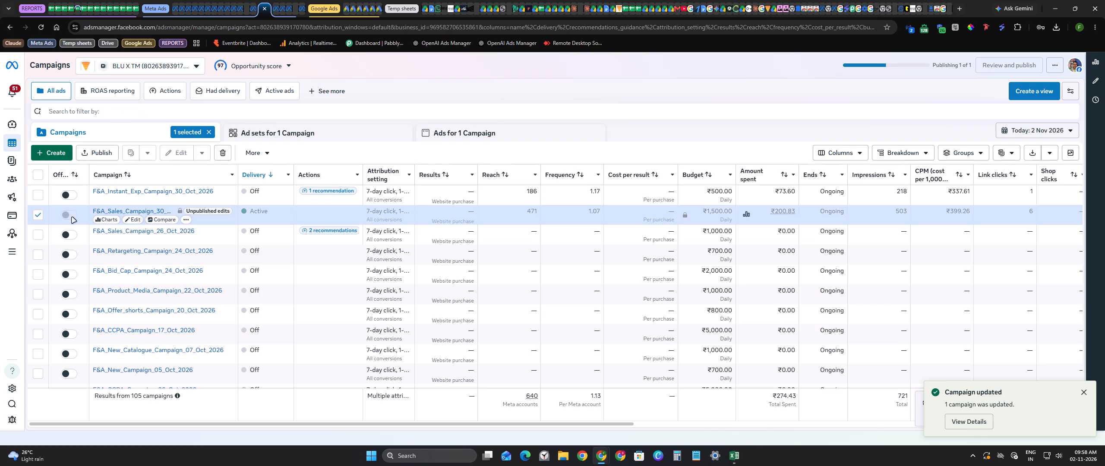
Reload the BLU X TM campaigns list in Meta Ads Manager and deselect the F&A_Sales_Campaign_30_Oct_2026 campaign.
{"action": "left_click", "coordinate": [473, 78]}
{"action": "left_click", "coordinate": [1082, 393]}
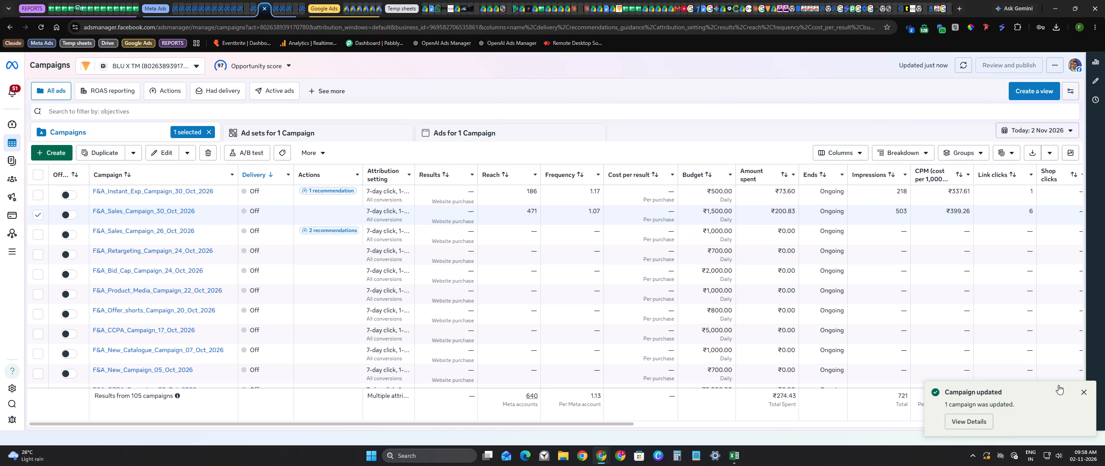
{"action": "left_click", "coordinate": [46, 29]}
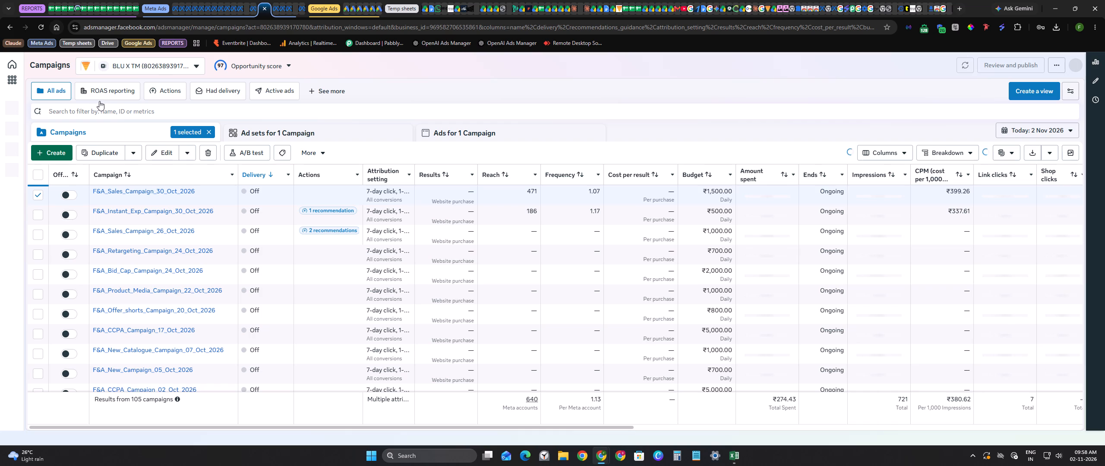
{"action": "left_click", "coordinate": [34, 197]}
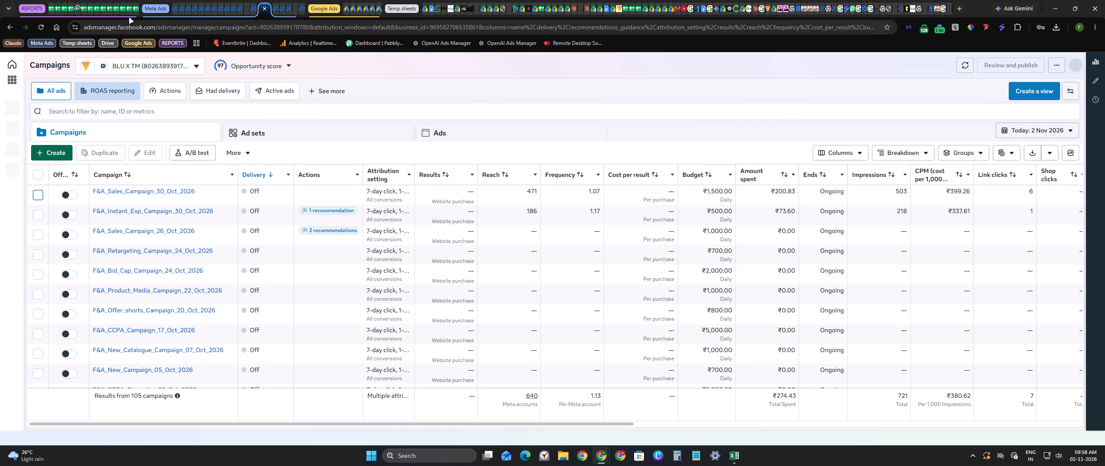
{"action": "left_click", "coordinate": [31, 27]}
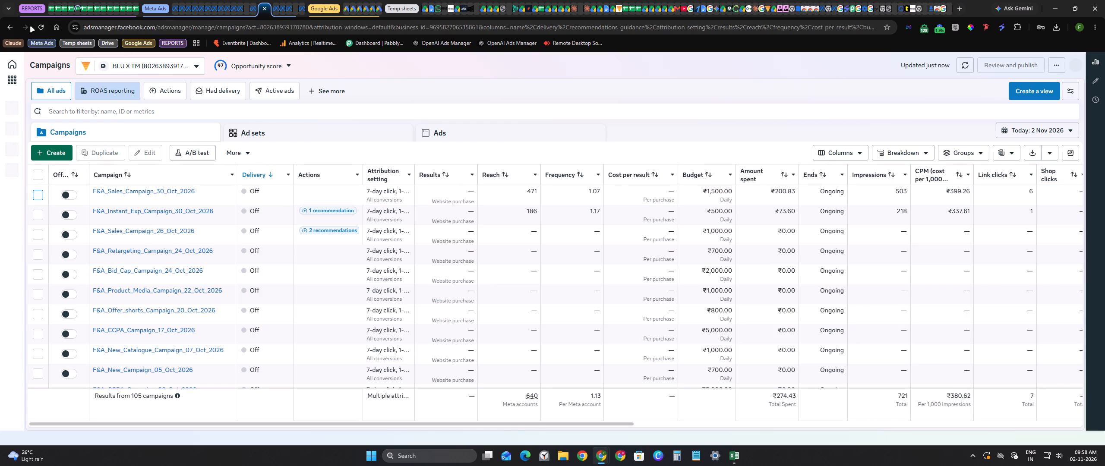
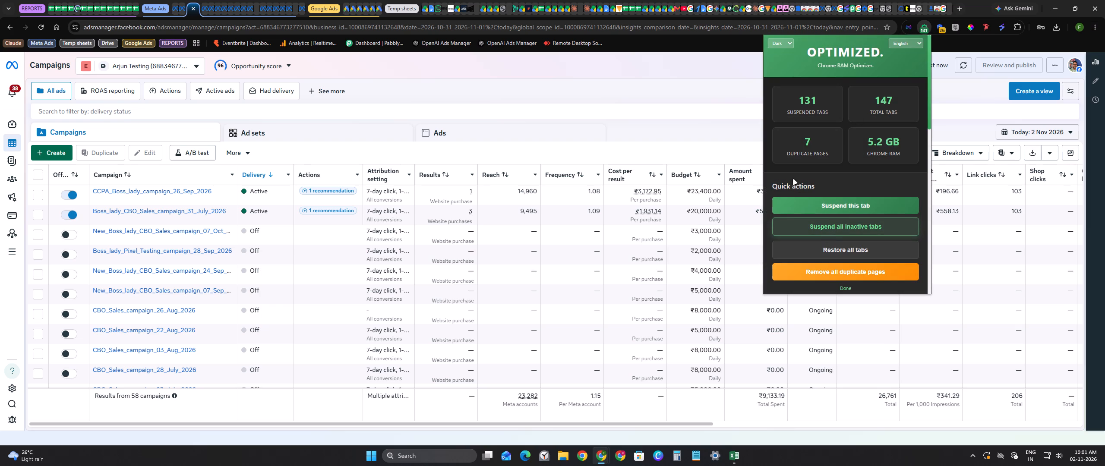
Show the Ads Manager campaigns for 31 Oct 2026 and enter 34397 as Maalica's Saturday Meta spend in the dashboard.
{"action": "left_click", "coordinate": [720, 81]}
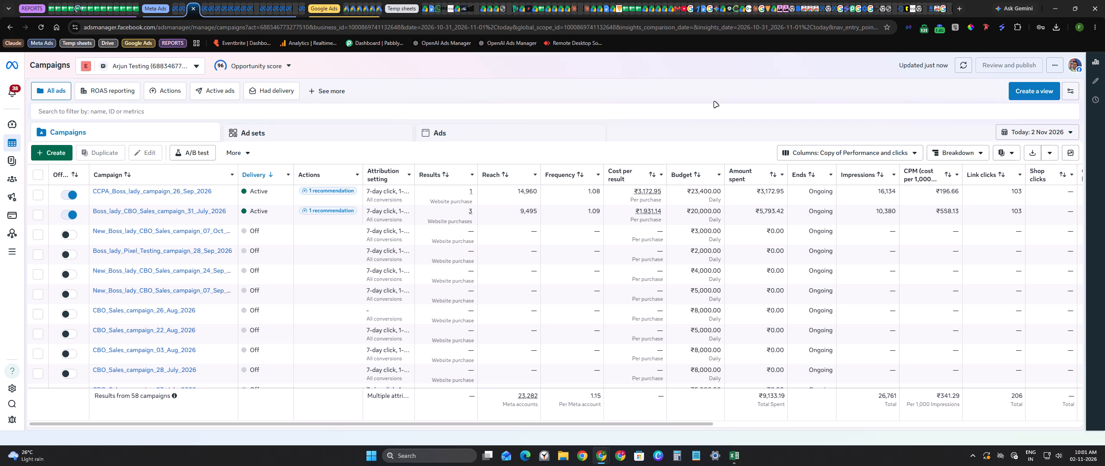
{"action": "left_click", "coordinate": [1038, 137]}
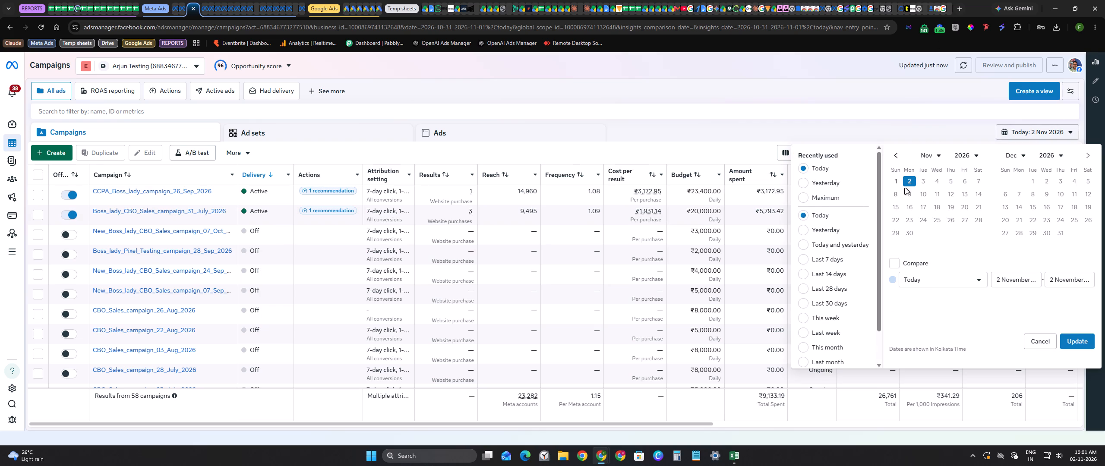
{"action": "left_click", "coordinate": [902, 149]}
{"action": "left_click", "coordinate": [973, 234]}
{"action": "left_click", "coordinate": [1073, 340]}
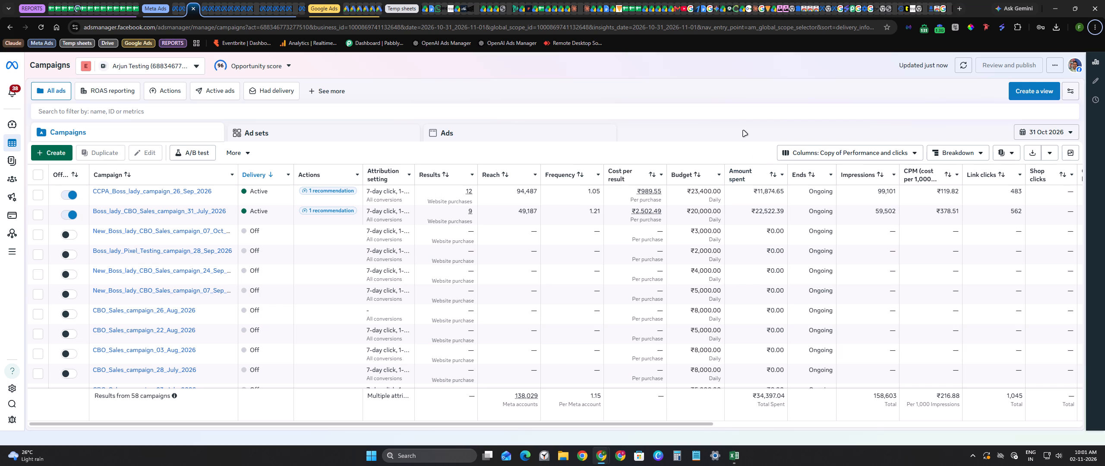
{"action": "key", "text": "alt+Tab"}
{"action": "type", "text": "34"}
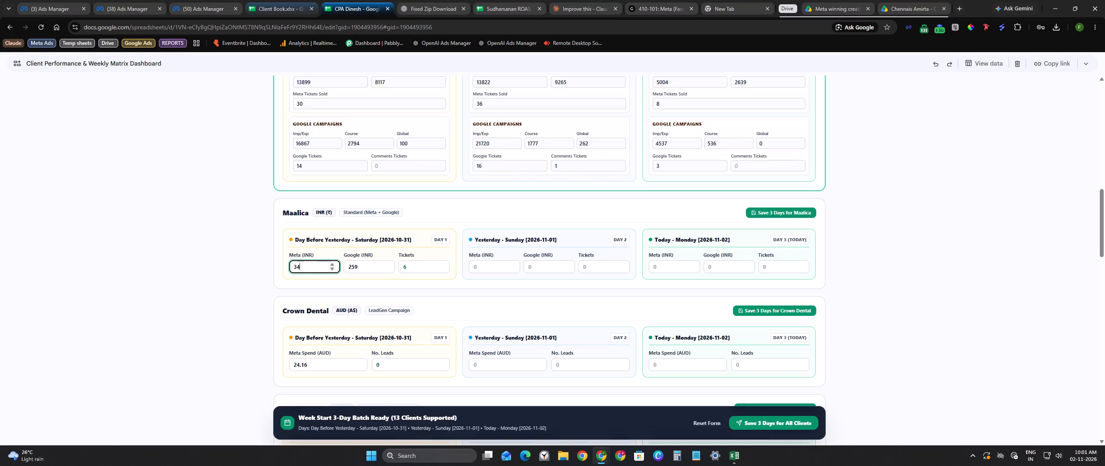
{"action": "key", "text": "Return"}
{"action": "key", "text": "3"}
{"action": "key", "text": "BackSpace"}
{"action": "key", "text": "BackSpace"}
{"action": "type", "text": "4397"}
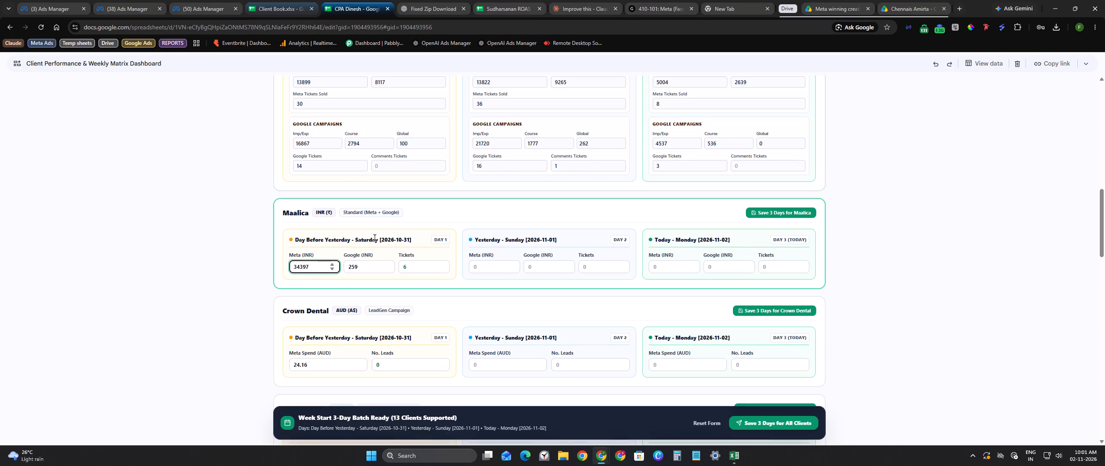
Switch the Ads Manager report to yesterday, 1 Nov 2026, and enter 31514 as Maalica's Sunday Meta spend in the dashboard.
{"action": "left_click", "coordinate": [467, 269]}
{"action": "left_click", "coordinate": [476, 268]}
{"action": "key", "text": "alt+Tab"}
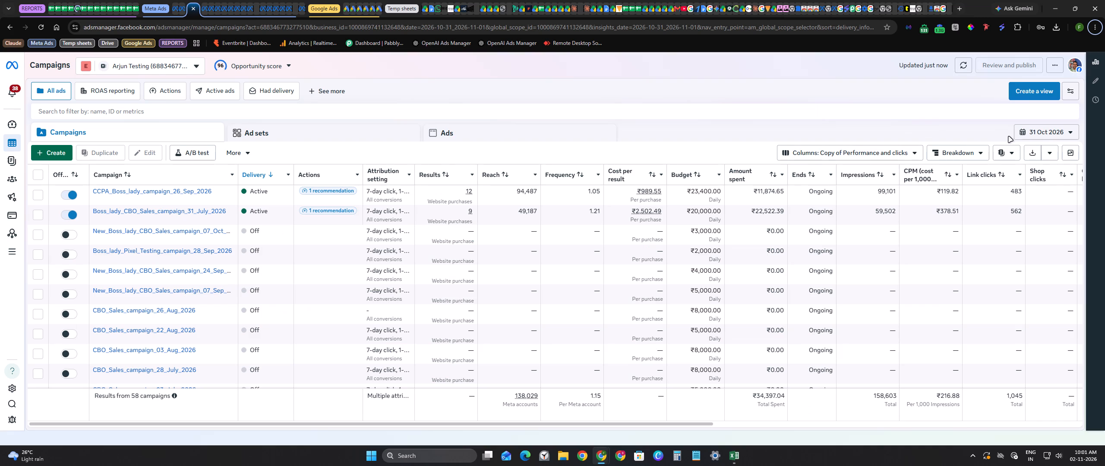
{"action": "left_click", "coordinate": [1020, 134]}
{"action": "left_click", "coordinate": [821, 181]}
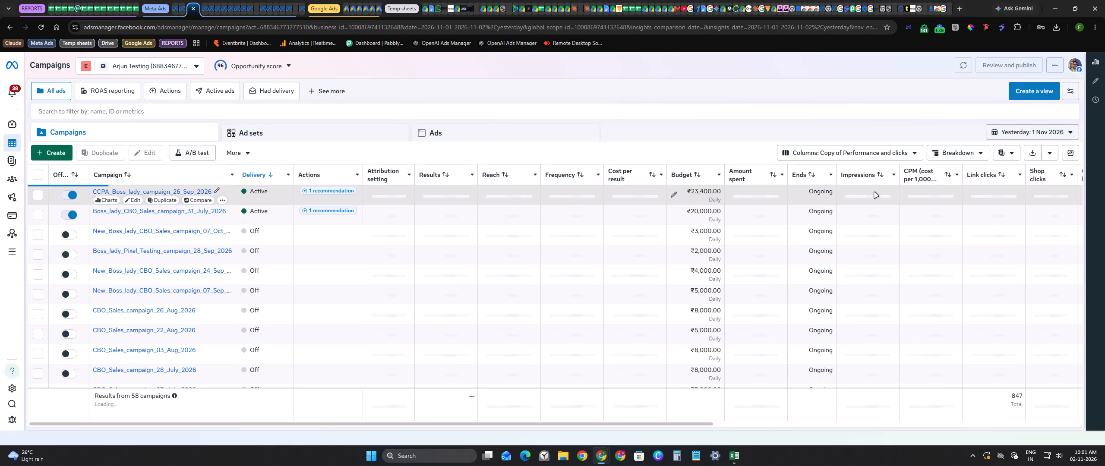
{"action": "key", "text": "alt+Tab"}
{"action": "type", "text": "31514"}
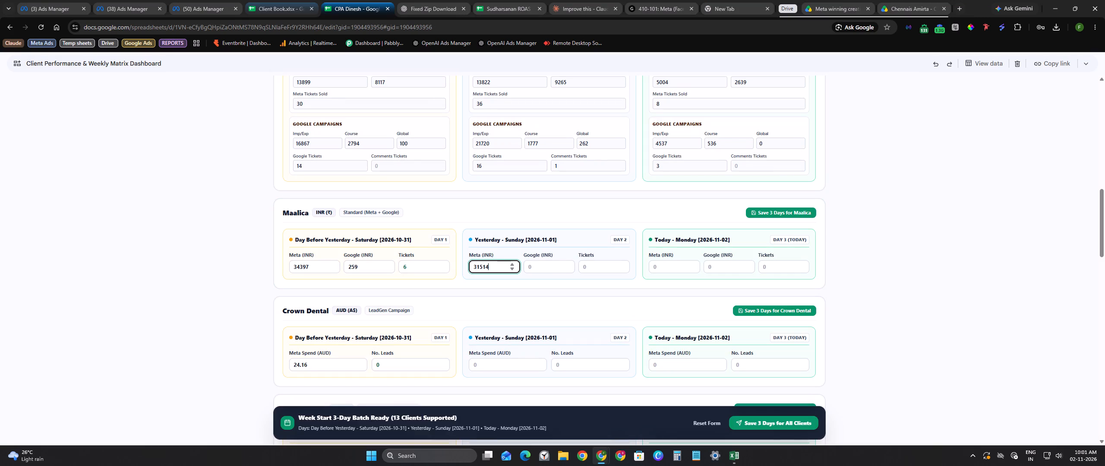
Switch the Ads Manager report to today, 2 Nov 2026, and enter 9133 as Maalica's Monday Meta spend in the dashboard.
{"action": "key", "text": "Tab"}
{"action": "key", "text": "Tab"}
{"action": "key", "text": "Tab"}
{"action": "key", "text": "alt+Tab"}
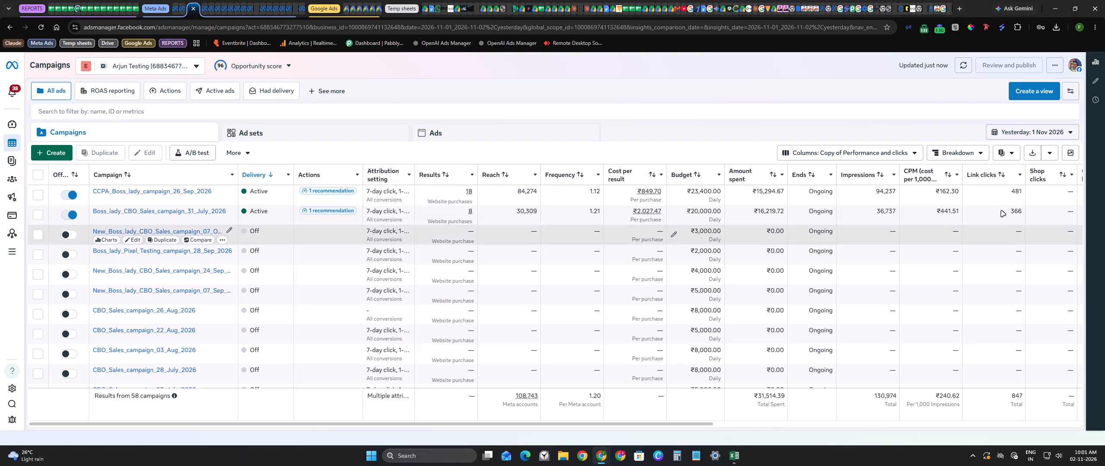
{"action": "left_click", "coordinate": [1005, 113]}
{"action": "left_click", "coordinate": [1005, 130]}
{"action": "left_click", "coordinate": [829, 169]}
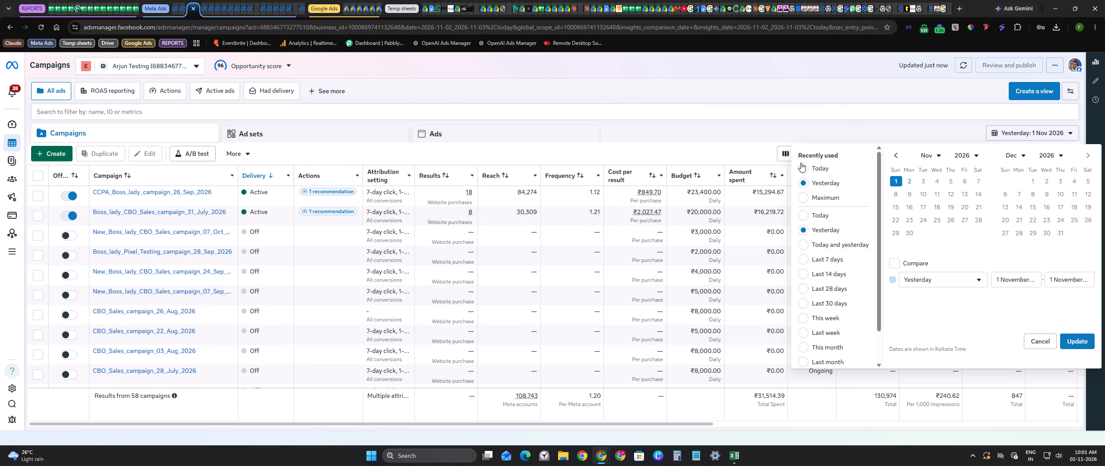
{"action": "left_click", "coordinate": [693, 69]}
{"action": "key", "text": "alt+Tab"}
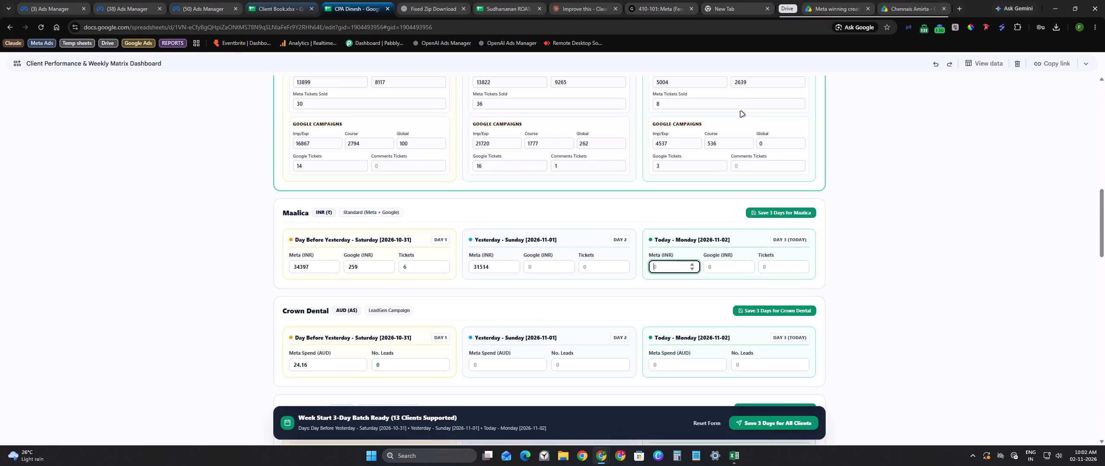
{"action": "type", "text": "9133"}
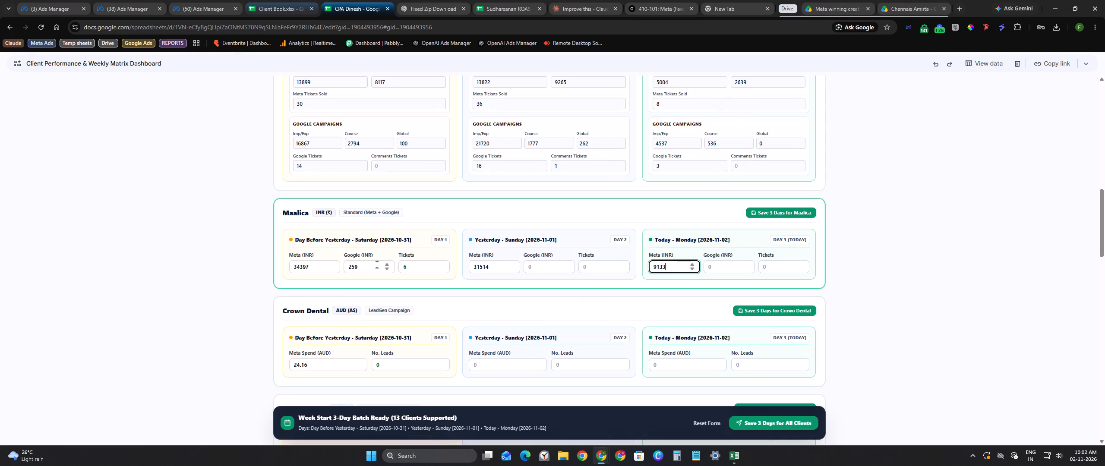
Switch to Google Ads and open the Evergrowth Academy account's campaigns overview to look up Maalica's Google spend.
{"action": "left_click_drag", "start_coordinate": [377, 264], "coordinate": [233, 267]}
{"action": "key", "text": "alt+Tab"}
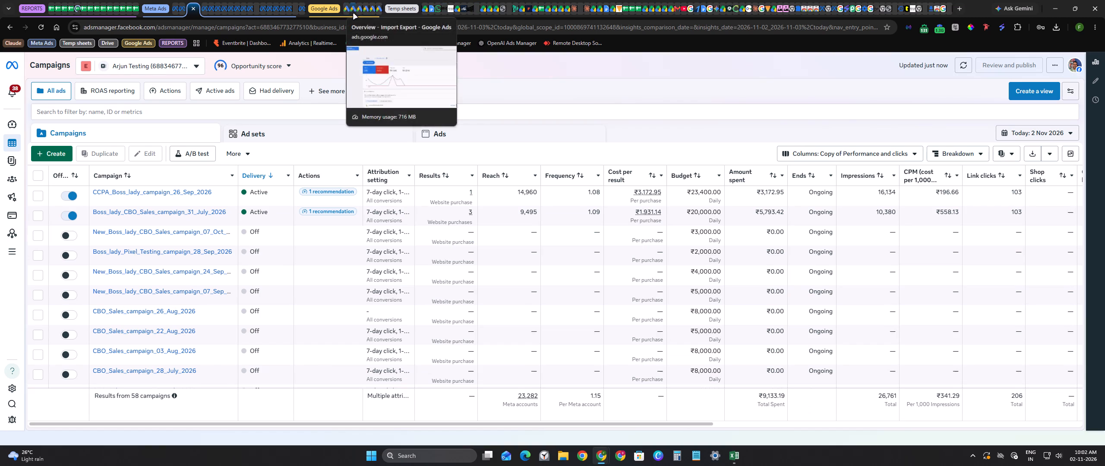
{"action": "left_click", "coordinate": [369, 13]}
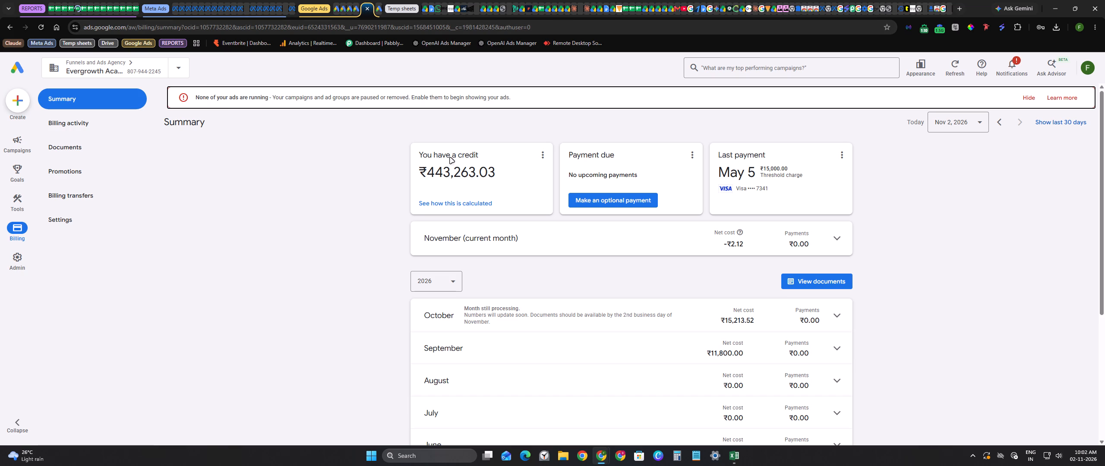
{"action": "left_click", "coordinate": [15, 150]}
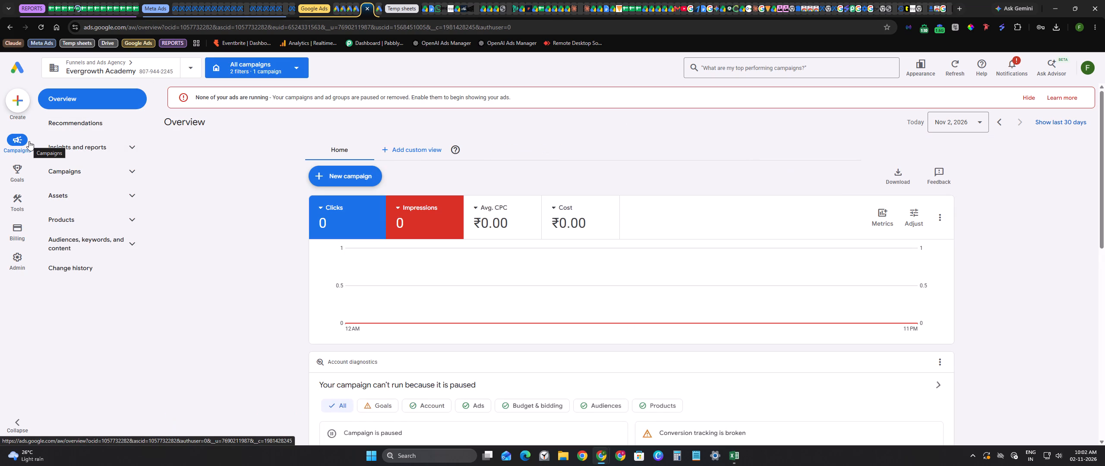
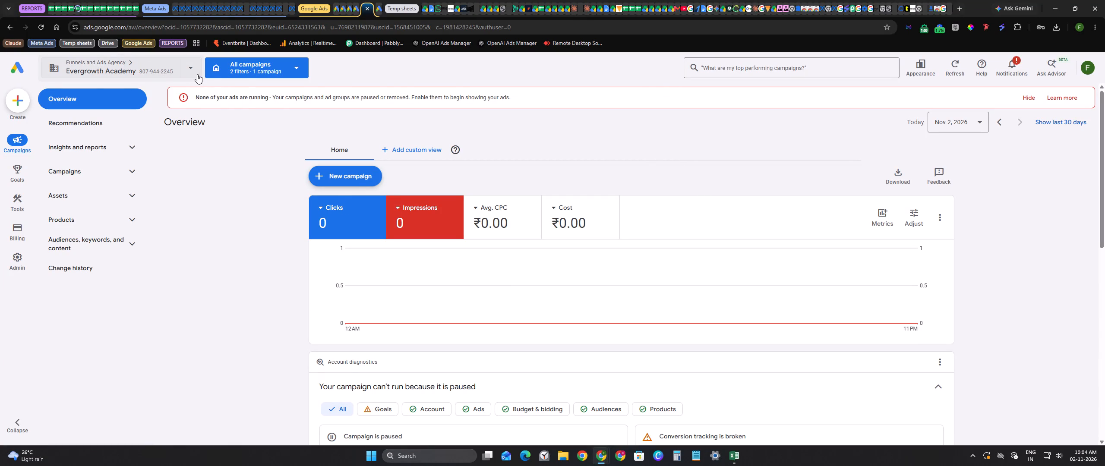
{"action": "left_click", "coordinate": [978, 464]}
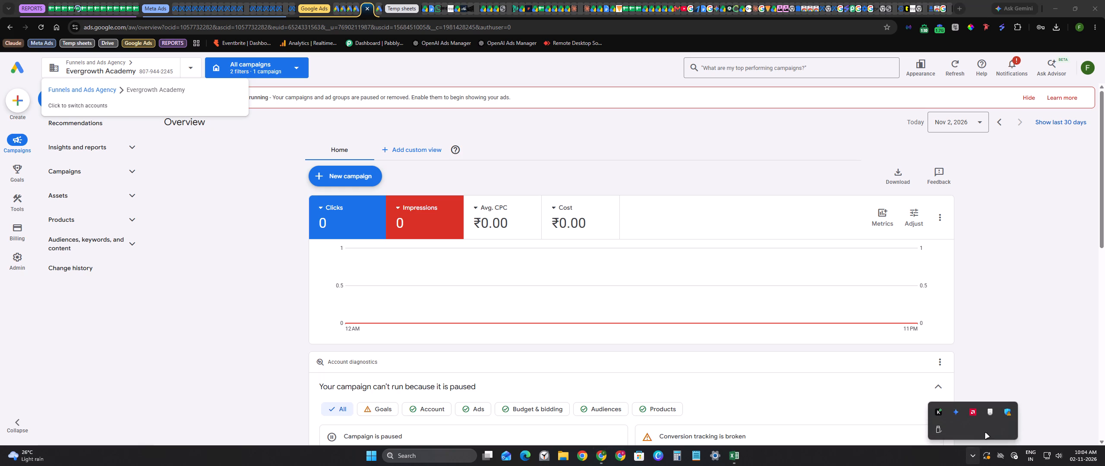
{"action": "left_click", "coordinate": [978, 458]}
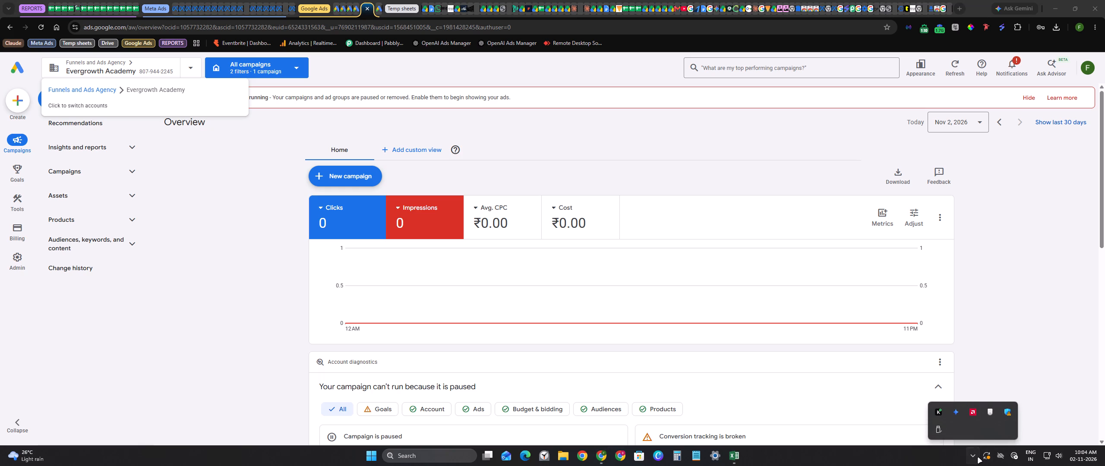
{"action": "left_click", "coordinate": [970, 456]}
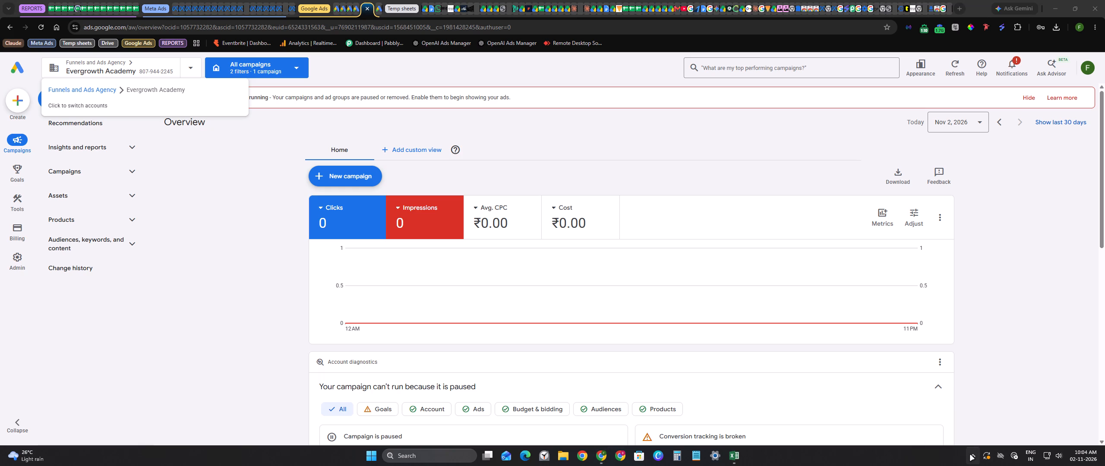
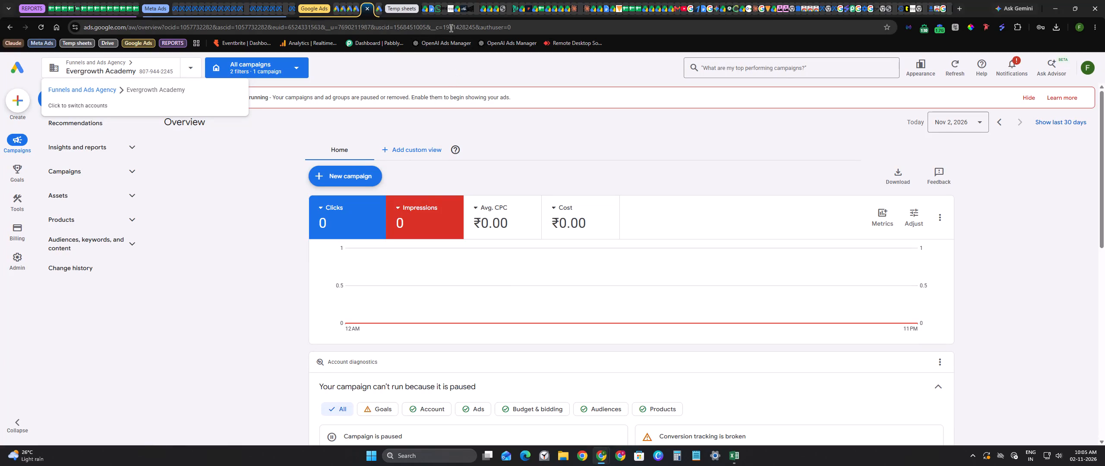
Show the Evergrowth Academy Google Ads overview for Nov 1, 2026 to check that day's cost.
{"action": "left_click", "coordinate": [992, 119]}
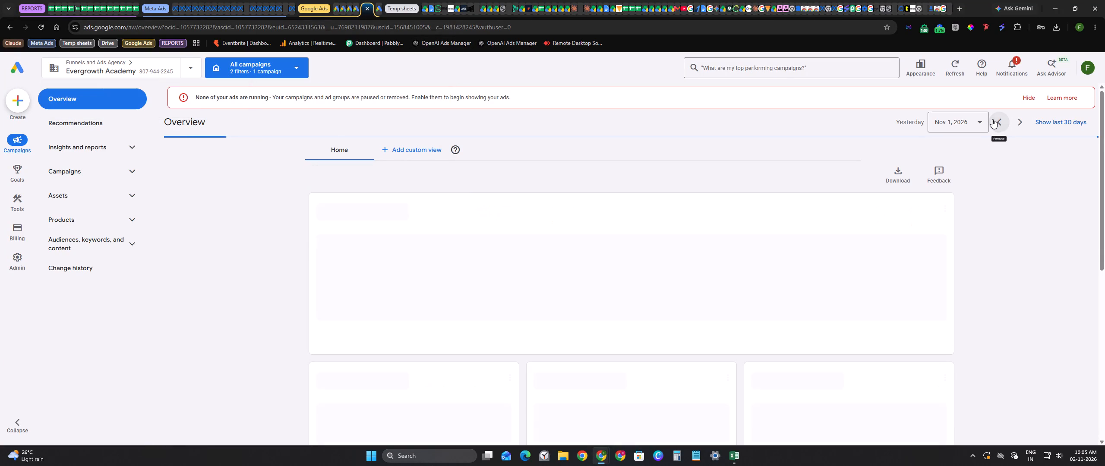
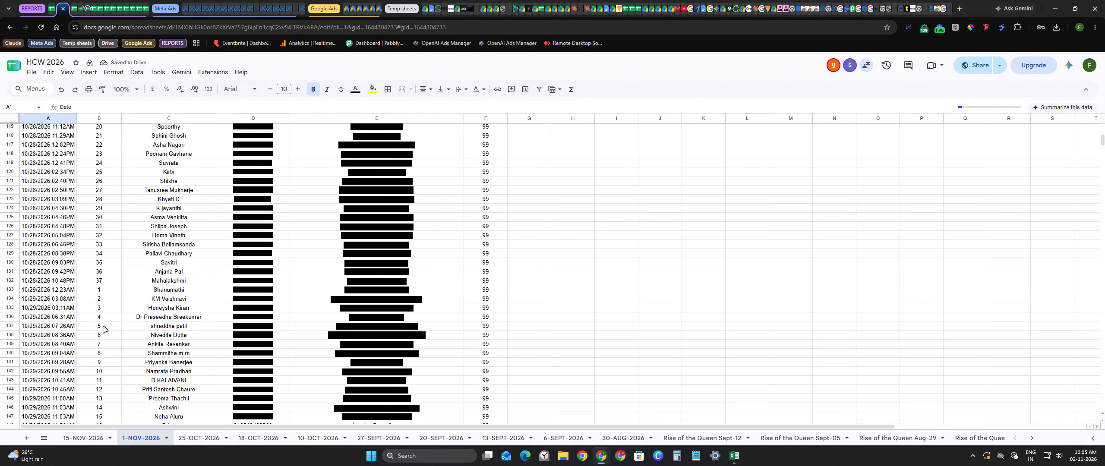
Using the HCW 2026 sheet, enter Maalica's tickets as 21 for Oct 31, 26 for Nov 1 and 7 for Nov 2, and save them.
{"action": "scroll", "coordinate": [104, 327], "scroll_direction": "down", "scroll_amount": 15}
{"action": "scroll", "coordinate": [106, 326], "scroll_direction": "up", "scroll_amount": 3}
{"action": "scroll", "coordinate": [86, 405], "scroll_direction": "up", "scroll_amount": 2}
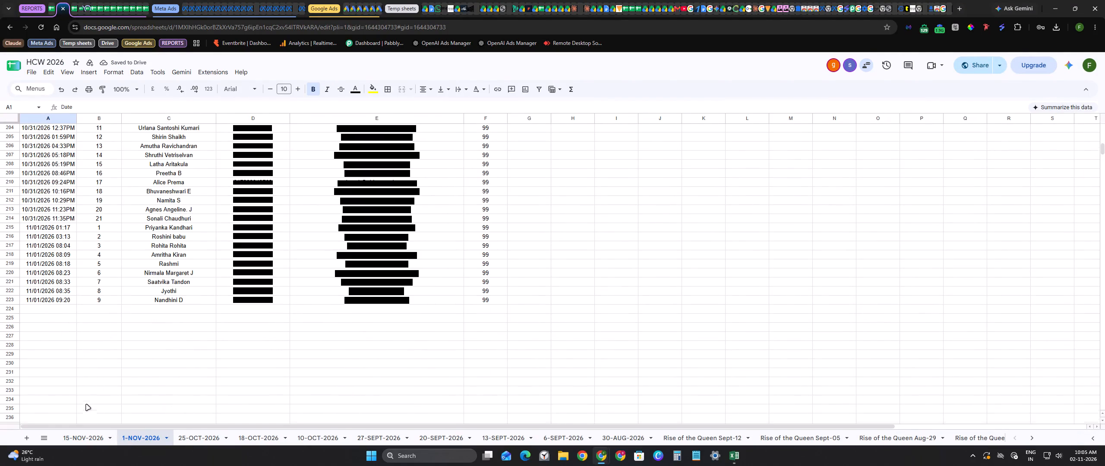
{"action": "left_click", "coordinate": [80, 440]}
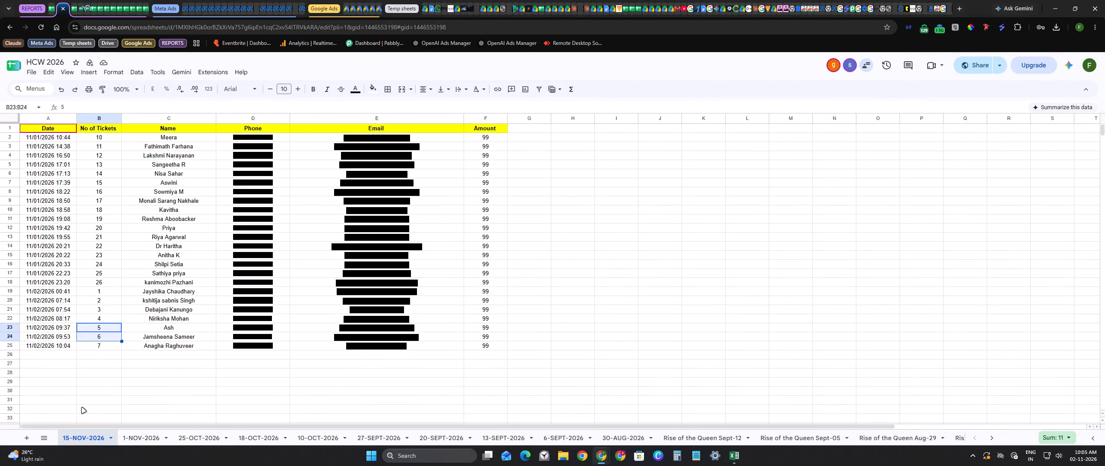
{"action": "key", "text": "alt+Tab"}
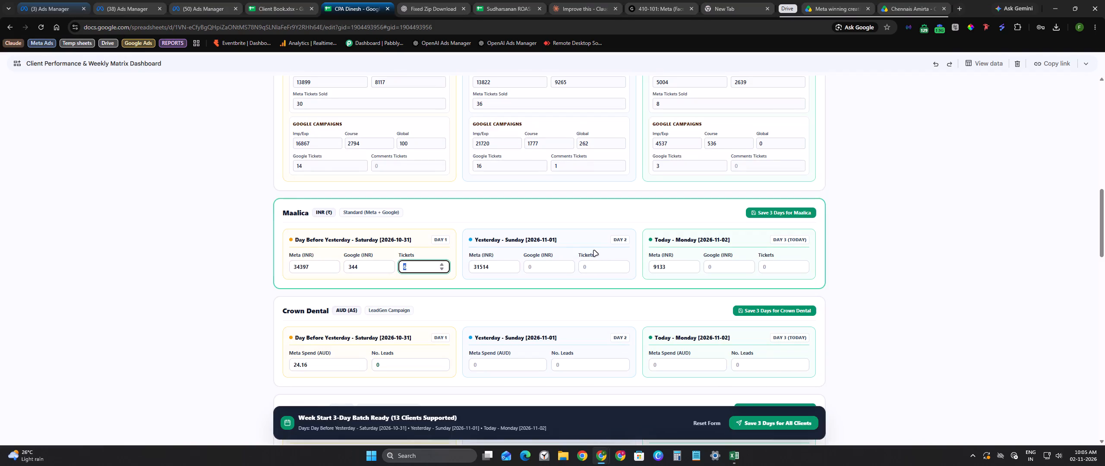
{"action": "type", "text": "21"}
{"action": "key", "text": "Tab"}
{"action": "key", "text": "Tab"}
{"action": "key", "text": "Tab"}
{"action": "type", "text": "26"}
{"action": "key", "text": "Tab"}
{"action": "key", "text": "Tab"}
{"action": "key", "text": "Tab"}
{"action": "key", "text": "7"}
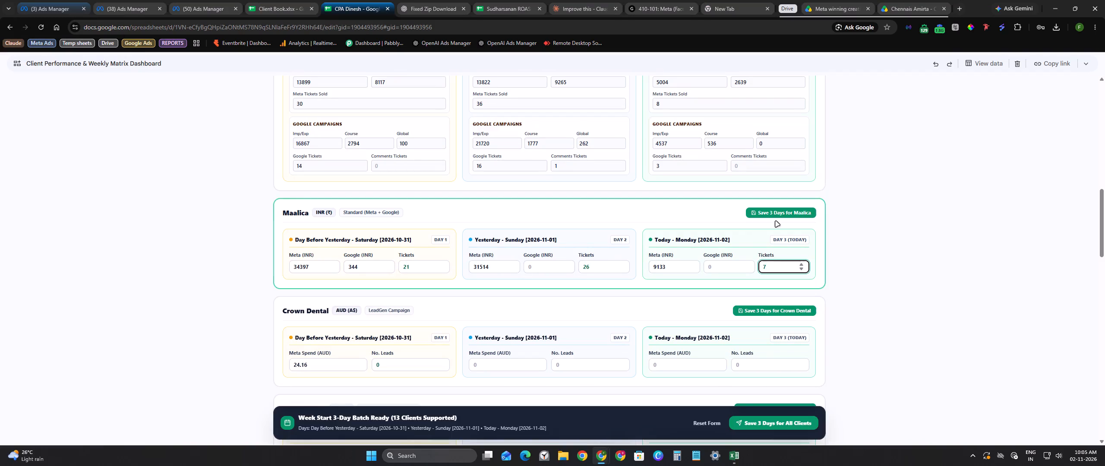
{"action": "left_click", "coordinate": [780, 217]}
Filter the Crown Holistic Meta campaigns to 31 Oct 2026 and set Crown Dental's Oct 31 Meta spend to 48.92.
{"action": "scroll", "coordinate": [780, 217], "scroll_direction": "down", "scroll_amount": 3}
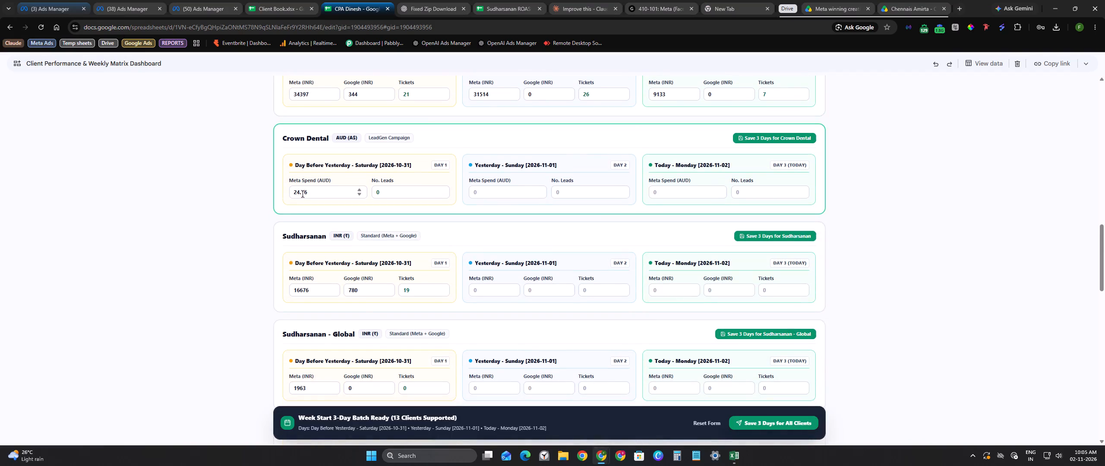
{"action": "left_click_drag", "start_coordinate": [317, 191], "coordinate": [235, 195]}
{"action": "key", "text": "alt+Tab"}
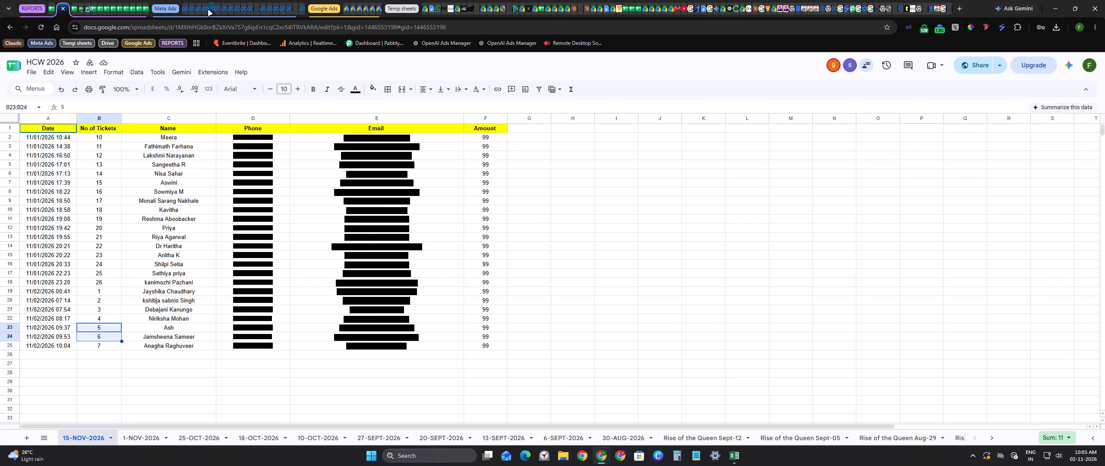
{"action": "left_click", "coordinate": [208, 10]}
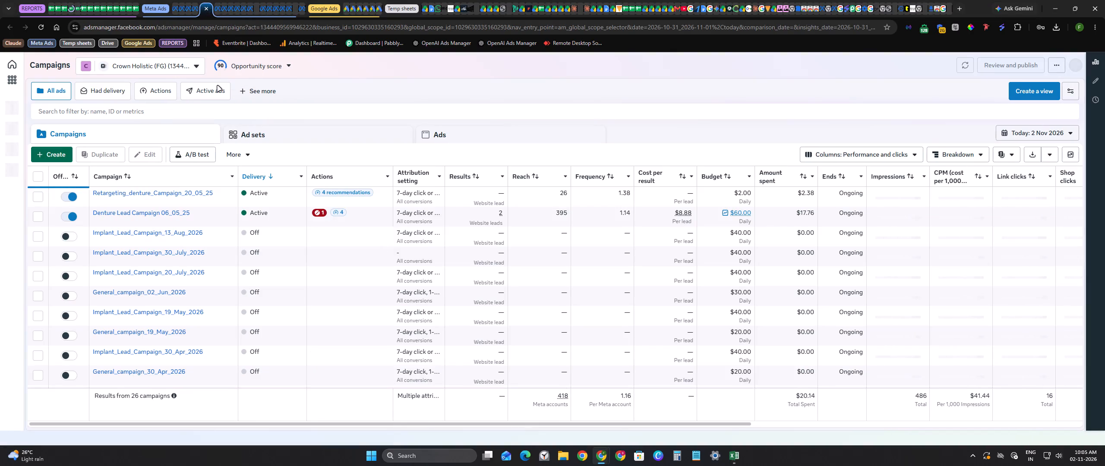
{"action": "left_click", "coordinate": [1007, 134]}
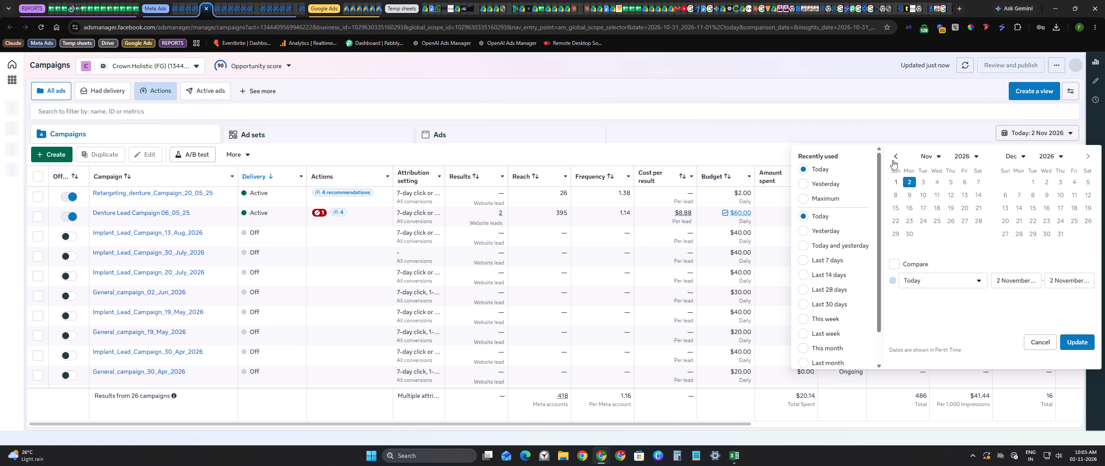
{"action": "left_click", "coordinate": [888, 152]}
{"action": "left_click", "coordinate": [972, 235]}
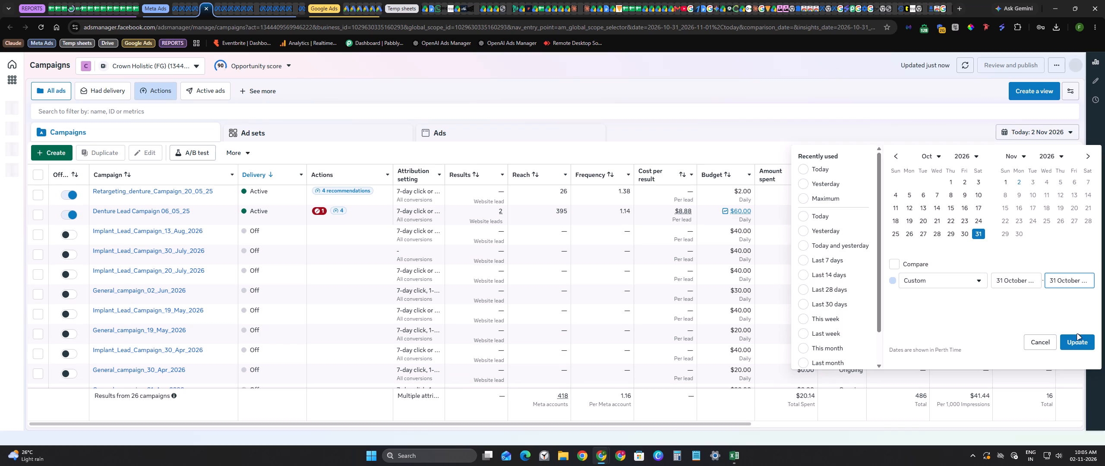
{"action": "left_click", "coordinate": [1079, 340]}
{"action": "left_click", "coordinate": [923, 28]}
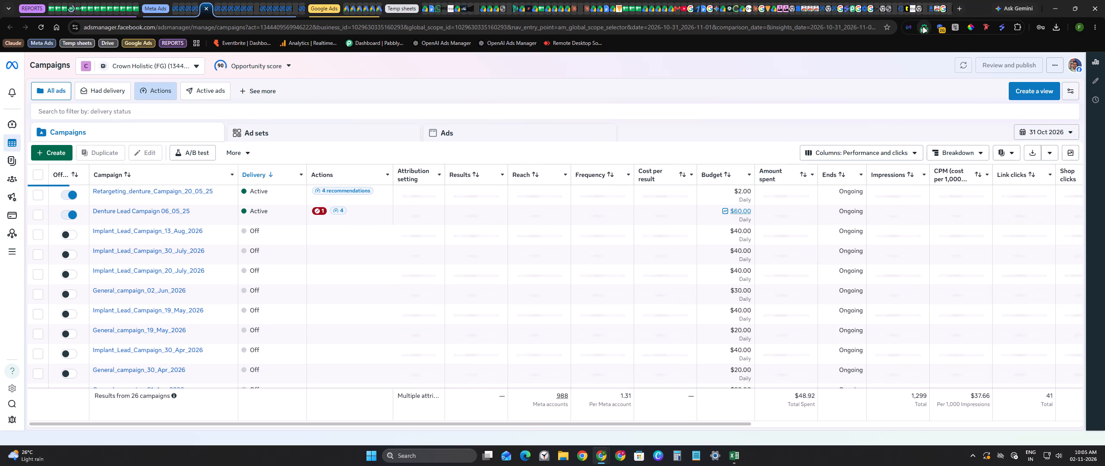
{"action": "left_click", "coordinate": [826, 220]}
{"action": "left_click", "coordinate": [697, 133]}
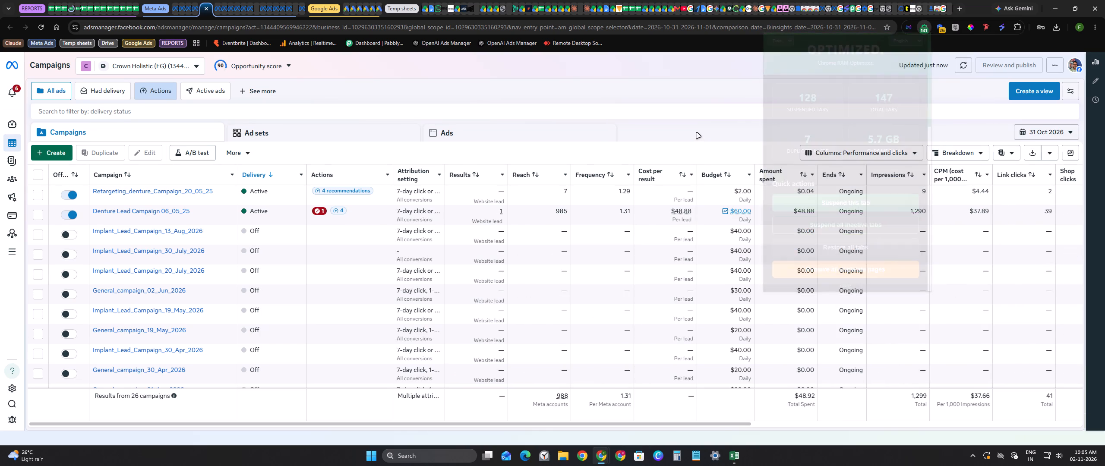
{"action": "key", "text": "alt+Tab"}
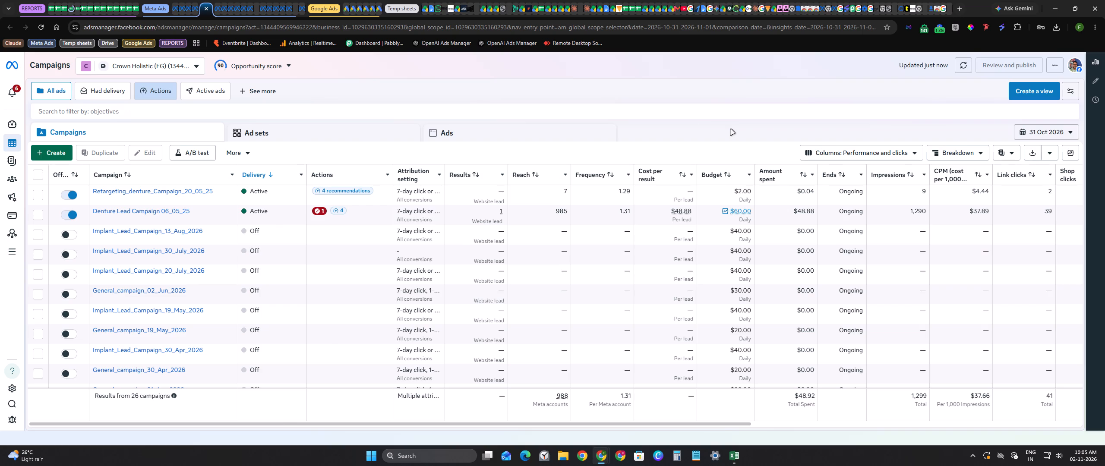
{"action": "type", "text": "48.92"}
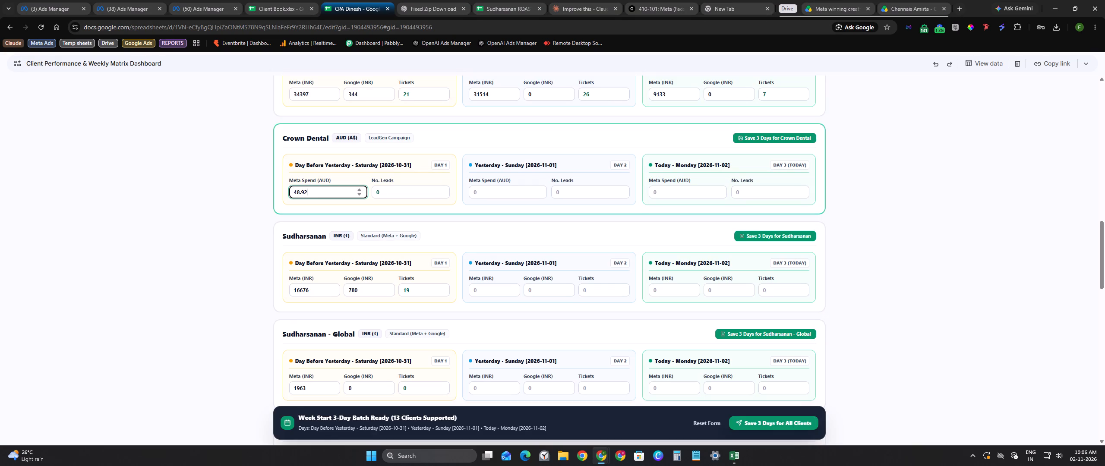
Switch the Crown Holistic Meta campaigns to yesterday and set Crown Dental's Nov 1 Meta spend to 75.12.
{"action": "key", "text": "Tab"}
{"action": "key", "text": "Tab"}
{"action": "key", "text": "Tab"}
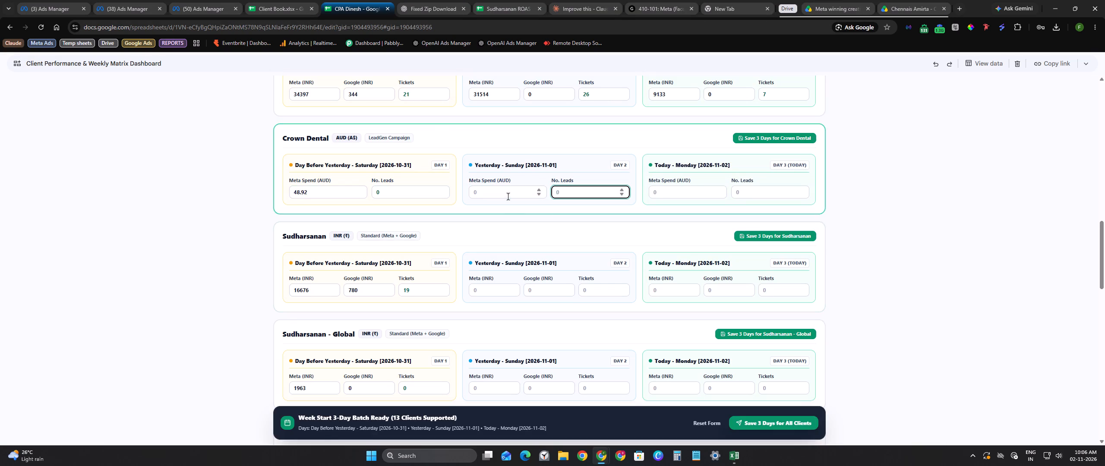
{"action": "left_click", "coordinate": [508, 196]}
{"action": "key", "text": "alt+Tab"}
{"action": "left_click", "coordinate": [1053, 135]}
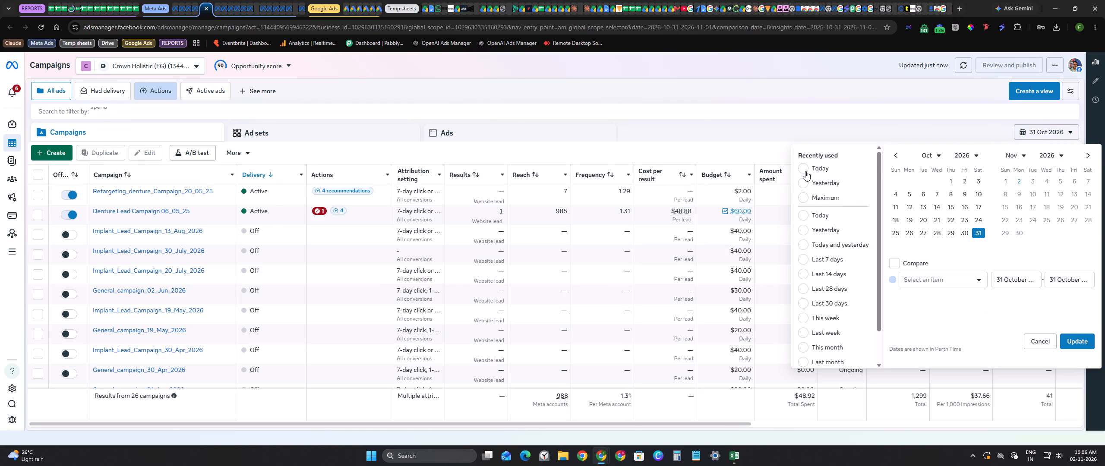
{"action": "left_click", "coordinate": [810, 179]}
{"action": "key", "text": "alt+Tab"}
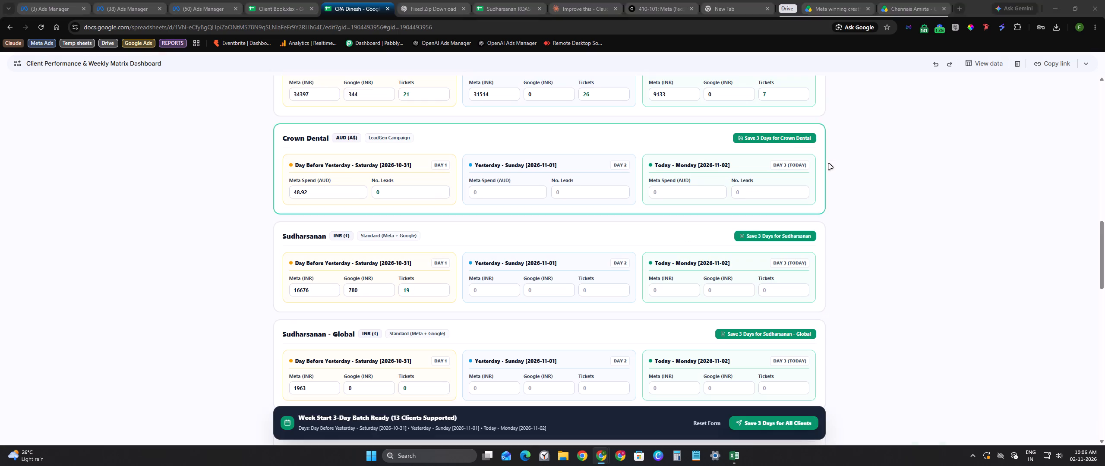
{"action": "type", "text": "75.12"}
Switch the Crown Holistic Meta campaigns to today and set Crown Dental's Nov 2 Meta spend to 20.14.
{"action": "key", "text": "Tab"}
{"action": "key", "text": "Tab"}
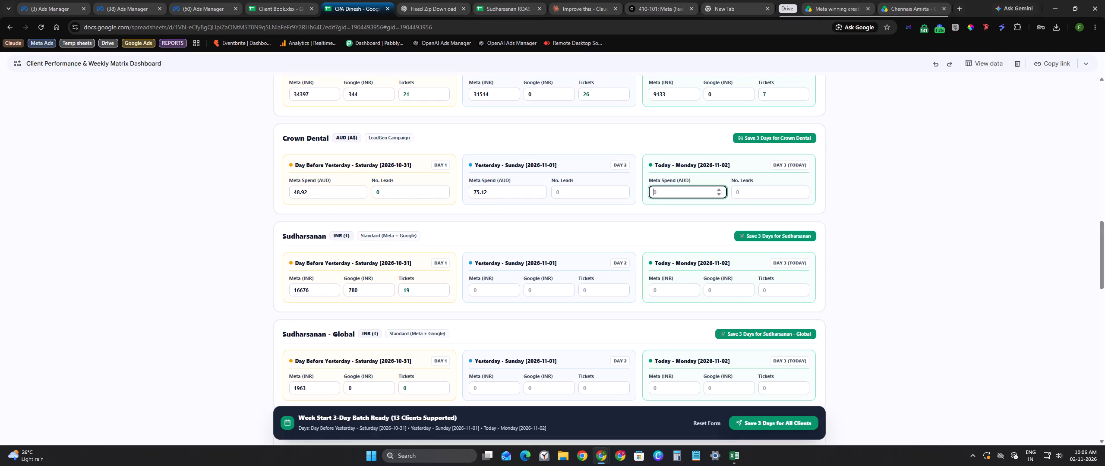
{"action": "key", "text": "alt+Tab"}
{"action": "left_click", "coordinate": [1018, 135]}
{"action": "left_click", "coordinate": [814, 167]}
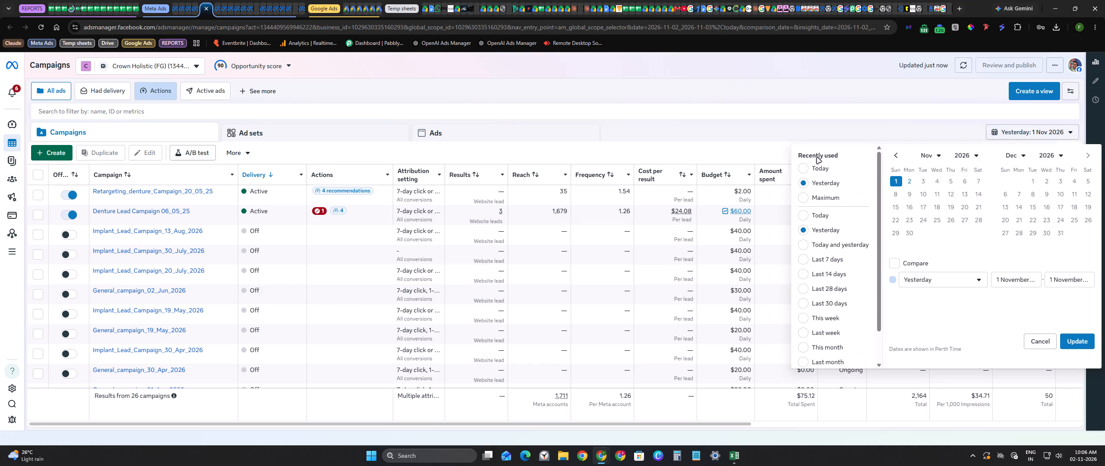
{"action": "key", "text": "alt+Tab"}
{"action": "type", "text": "20.14"}
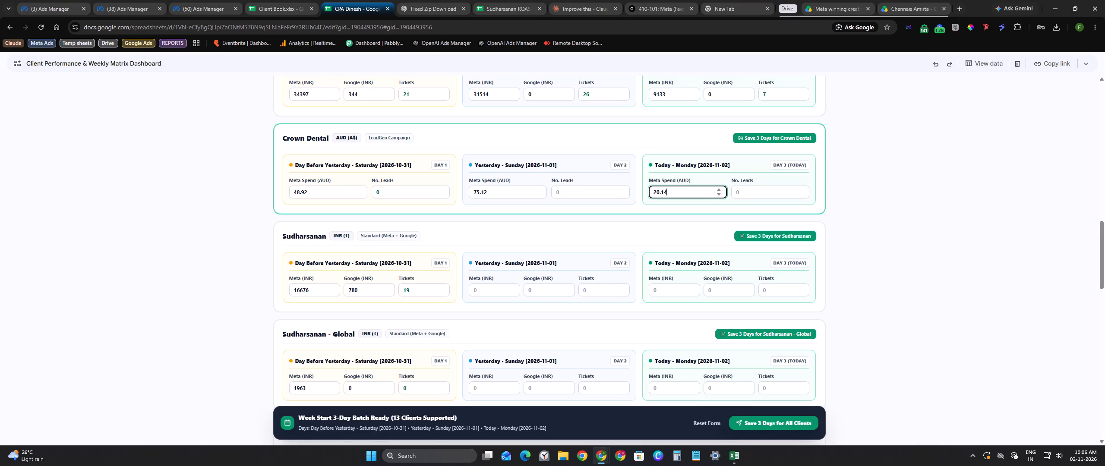
Open the Crown Holistic Dental Sheet and find the newest rows of Denture Leads, with their dates and serial numbers.
{"action": "left_click_drag", "start_coordinate": [386, 190], "coordinate": [304, 187]}
{"action": "key", "text": "alt+Tab"}
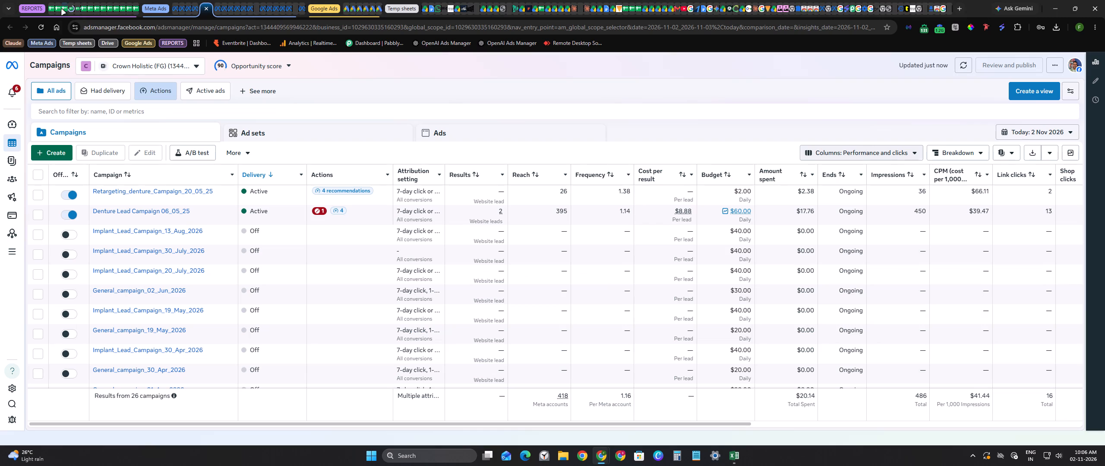
{"action": "left_click", "coordinate": [67, 11]}
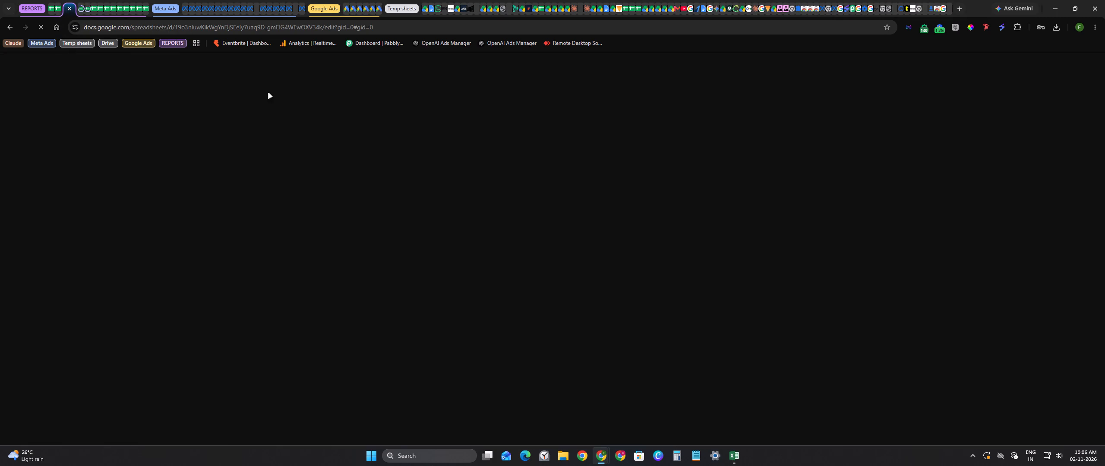
{"action": "key", "text": "ctrl+Down"}
{"action": "key", "text": "ctrl+Right"}
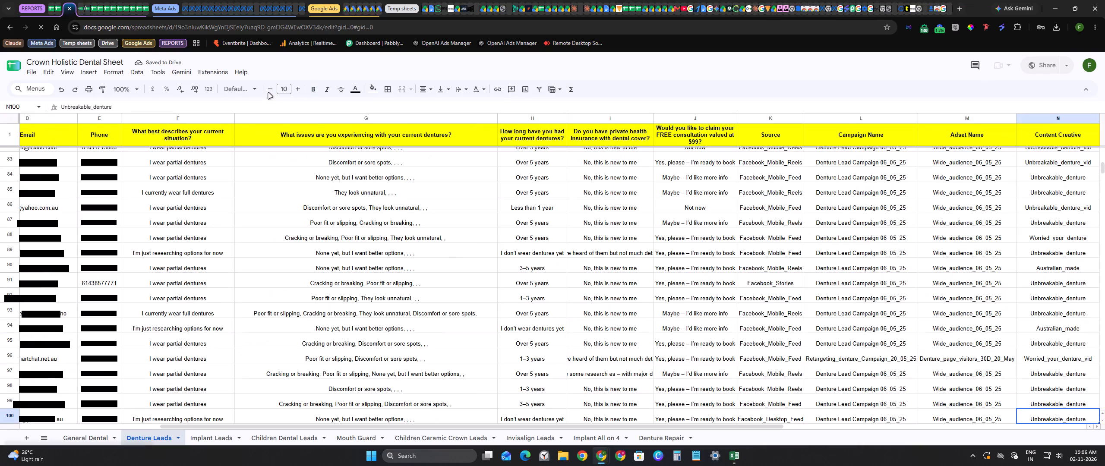
{"action": "key", "text": "ctrl+Down"}
{"action": "key", "text": "ctrl+Down"}
{"action": "key", "text": "ctrl+Down"}
{"action": "key", "text": "ctrl+Down"}
{"action": "key", "text": "ctrl+Down"}
{"action": "key", "text": "ctrl+Down"}
{"action": "key", "text": "ctrl+Down"}
{"action": "key", "text": "ctrl+Down"}
{"action": "key", "text": "ctrl+Down"}
{"action": "key", "text": "ctrl+Down"}
{"action": "key", "text": "ctrl+Down"}
{"action": "key", "text": "ctrl+Down"}
{"action": "key", "text": "ctrl+Down"}
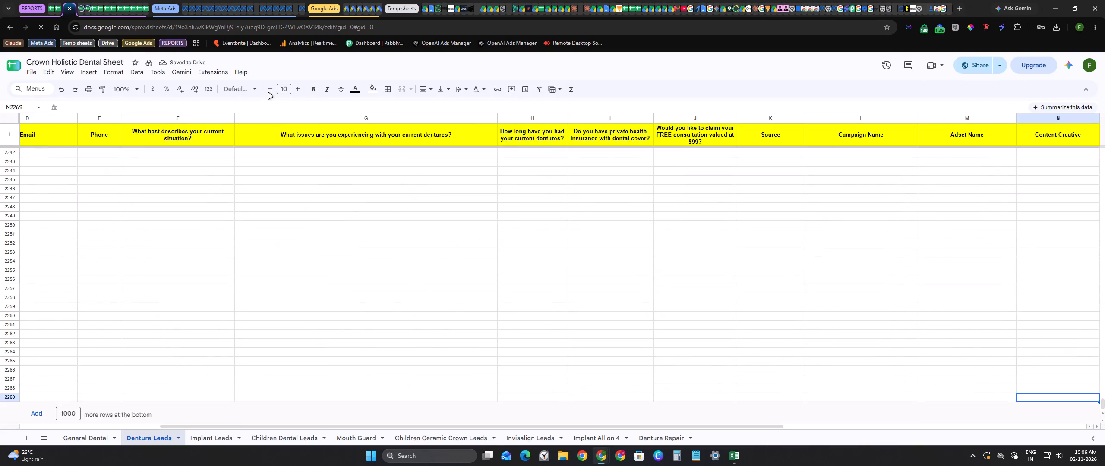
{"action": "key", "text": "ctrl+Up"}
{"action": "scroll", "coordinate": [487, 54], "scroll_direction": "up", "scroll_amount": 3}
{"action": "scroll", "coordinate": [125, 305], "scroll_direction": "up", "scroll_amount": 2}
{"action": "left_click_drag", "start_coordinate": [334, 426], "coordinate": [122, 394]}
{"action": "scroll", "coordinate": [148, 364], "scroll_direction": "up", "scroll_amount": 1}
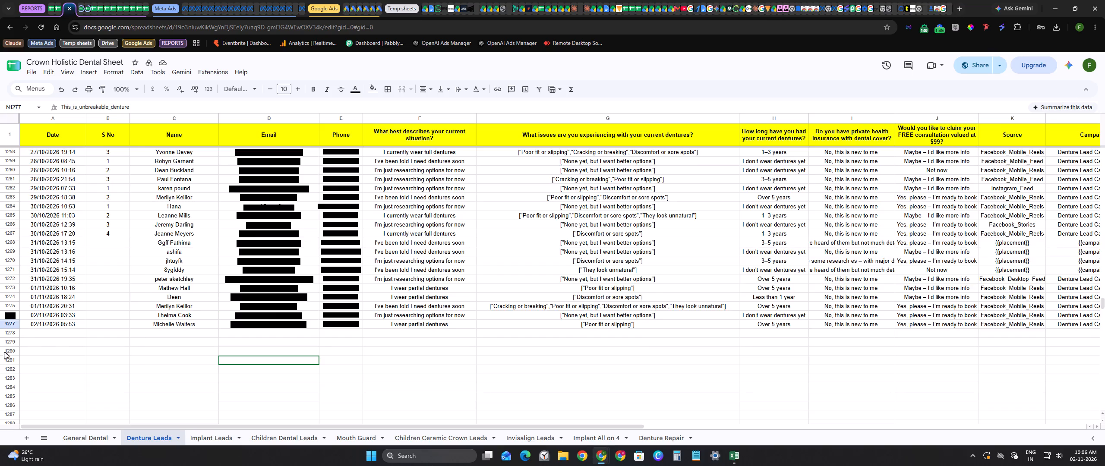
Number the 31/10/2026 denture leads 1 to 5 in the S No column.
{"action": "left_click", "coordinate": [111, 241]}
{"action": "key", "text": "1"}
{"action": "key", "text": "Return"}
{"action": "key", "text": "2"}
{"action": "key", "text": "Return"}
{"action": "key", "text": "3"}
{"action": "key", "text": "Return"}
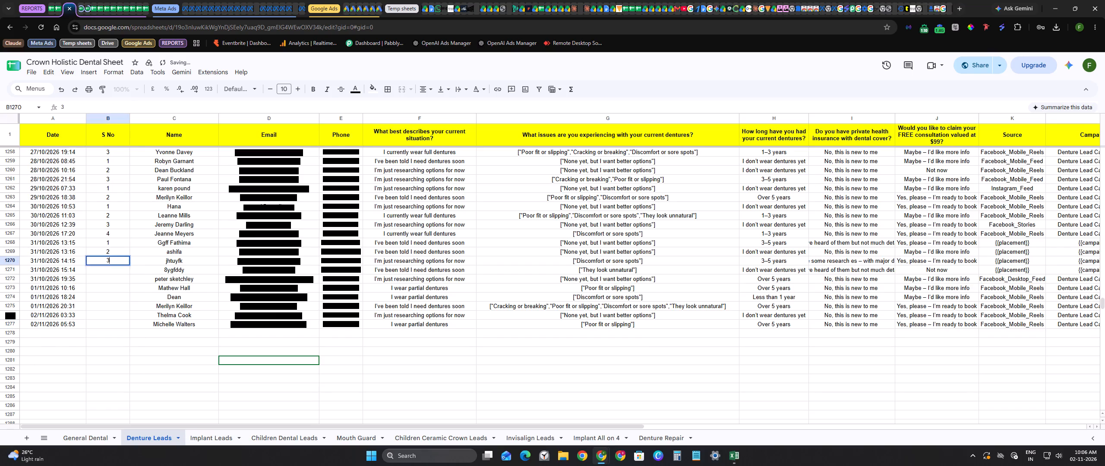
{"action": "left_click_drag", "start_coordinate": [118, 245], "coordinate": [114, 258]}
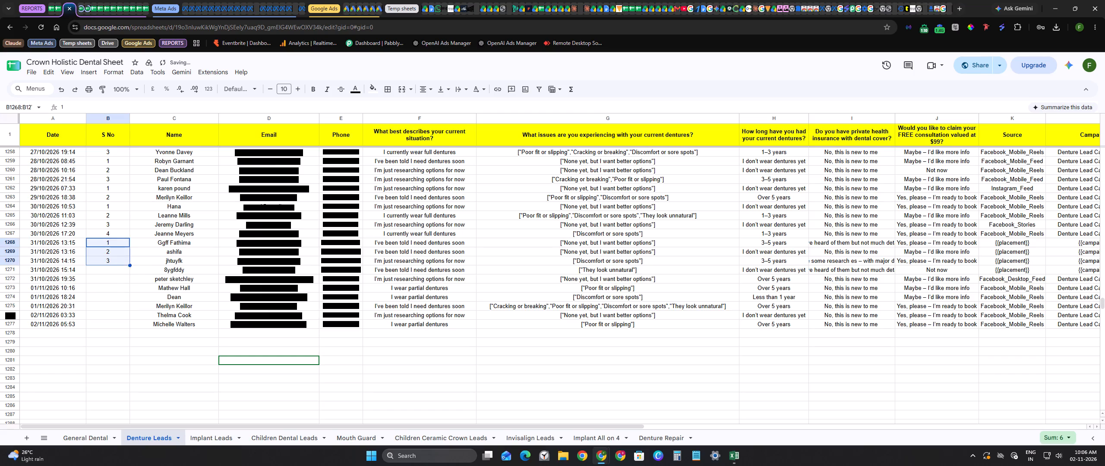
{"action": "left_click_drag", "start_coordinate": [131, 264], "coordinate": [127, 280]}
Number the denture leads from 01/11/2026 through the last row 1 to 5 in the S No column.
{"action": "left_click", "coordinate": [113, 290]}
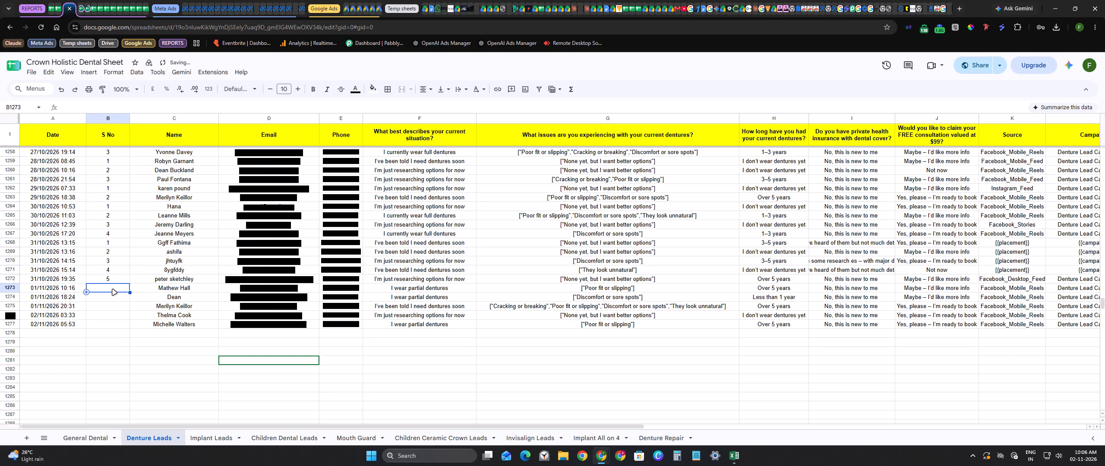
{"action": "key", "text": "1"}
{"action": "key", "text": "Return"}
{"action": "key", "text": "Return"}
{"action": "key", "text": "Return"}
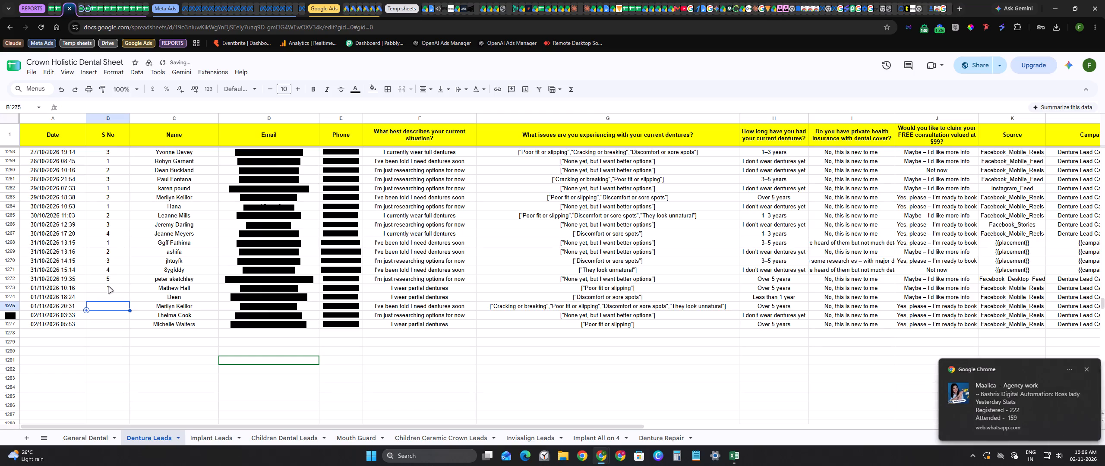
{"action": "key", "text": "Up"}
{"action": "key", "text": "2"}
{"action": "key", "text": "Return"}
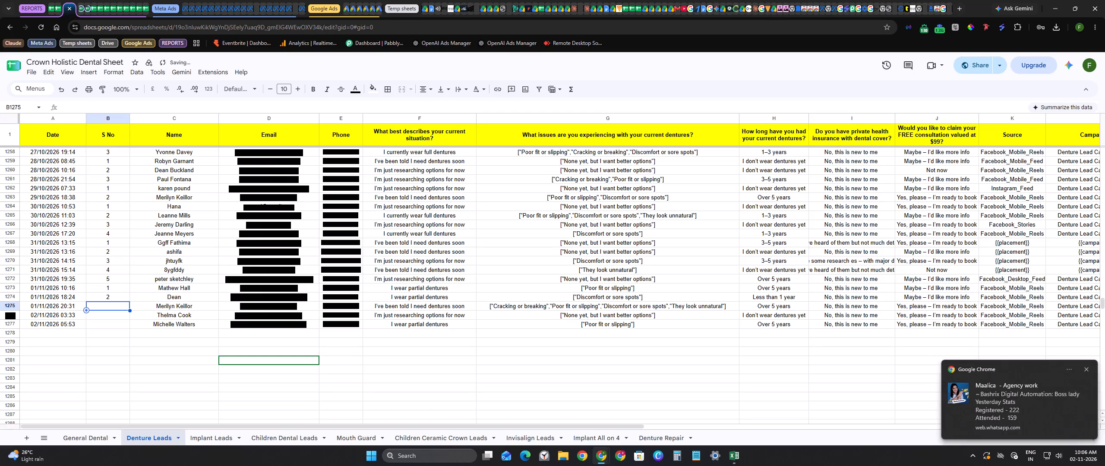
{"action": "left_click_drag", "start_coordinate": [100, 286], "coordinate": [104, 296]}
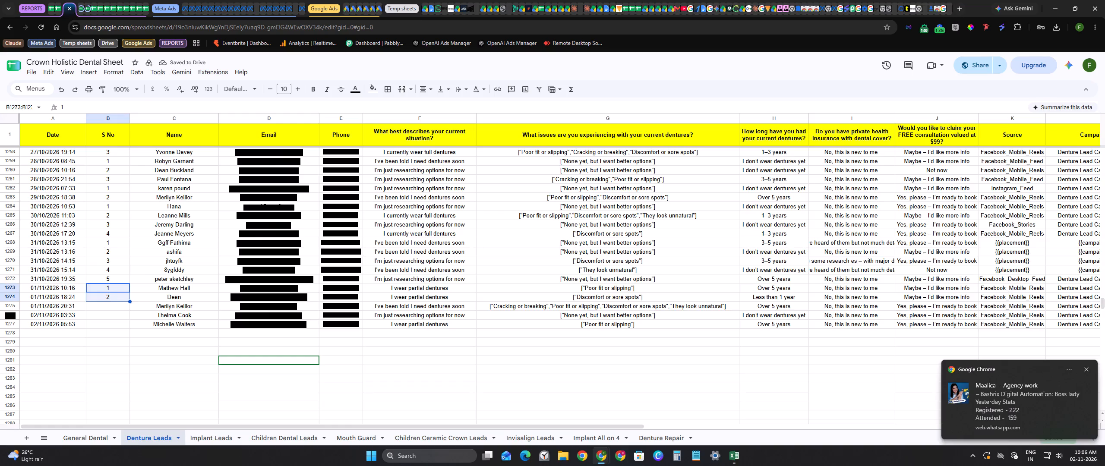
{"action": "double_click", "coordinate": [128, 302]}
Restart the S No numbering for the two 02/11/2026 denture leads, setting them to 1 and 2.
{"action": "left_click", "coordinate": [110, 322]}
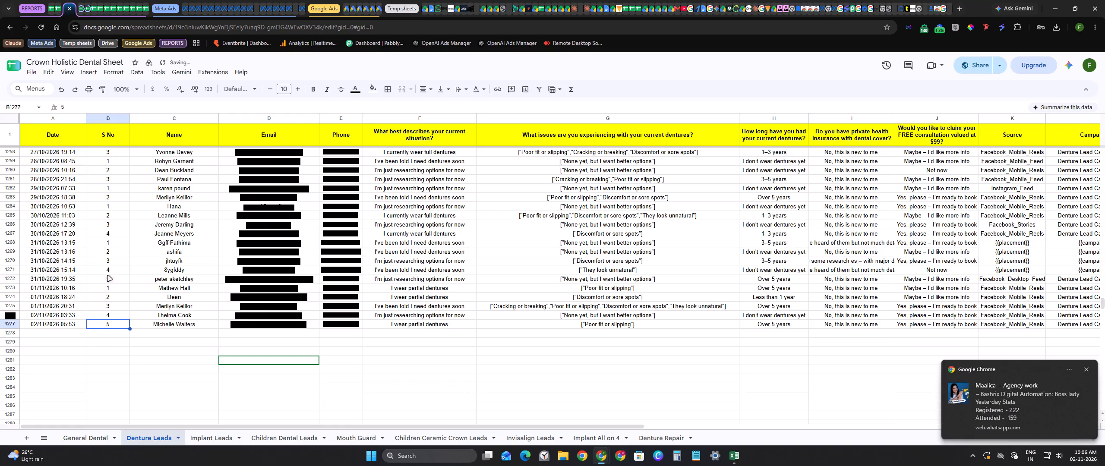
{"action": "left_click", "coordinate": [108, 276]}
{"action": "left_click", "coordinate": [110, 235]}
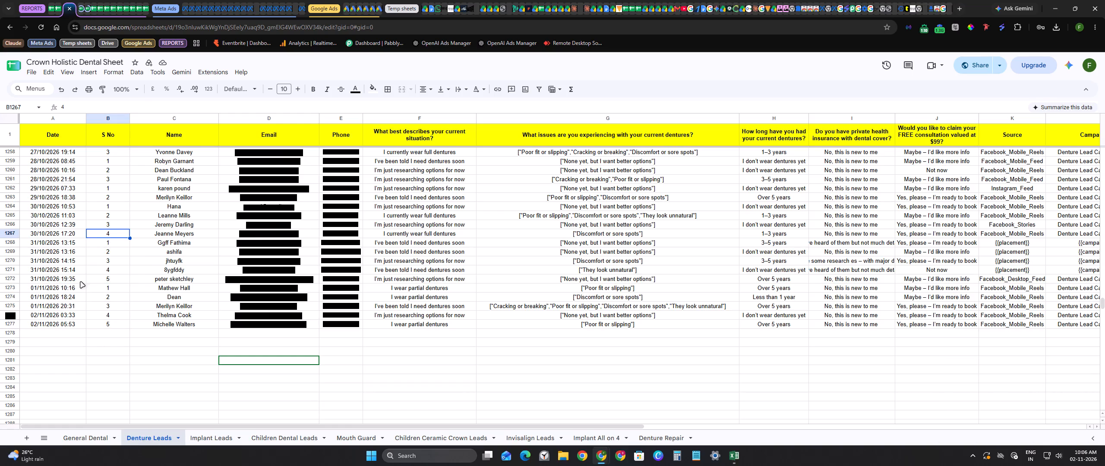
{"action": "left_click", "coordinate": [117, 282]}
{"action": "left_click", "coordinate": [110, 307]}
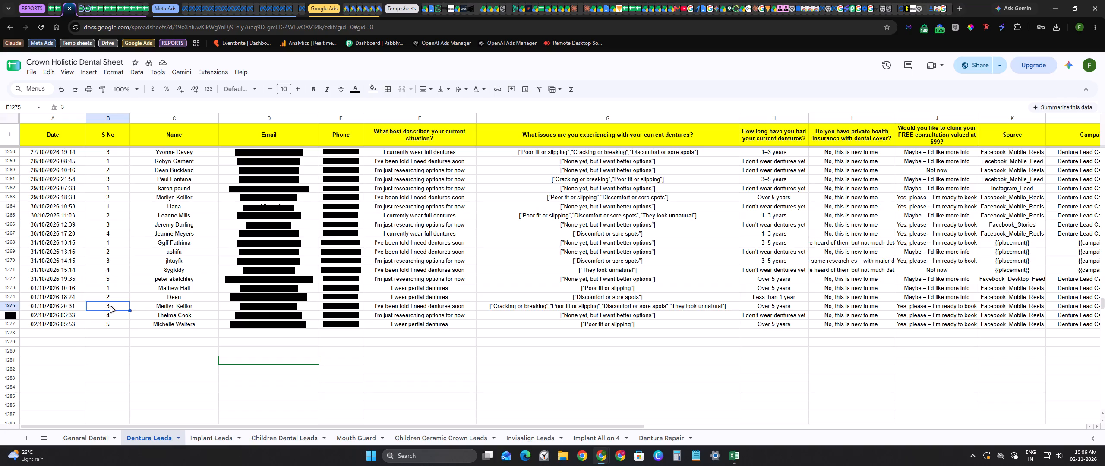
{"action": "left_click", "coordinate": [110, 313]}
{"action": "key", "text": "1"}
{"action": "key", "text": "Return"}
{"action": "key", "text": "2"}
{"action": "key", "text": "Return"}
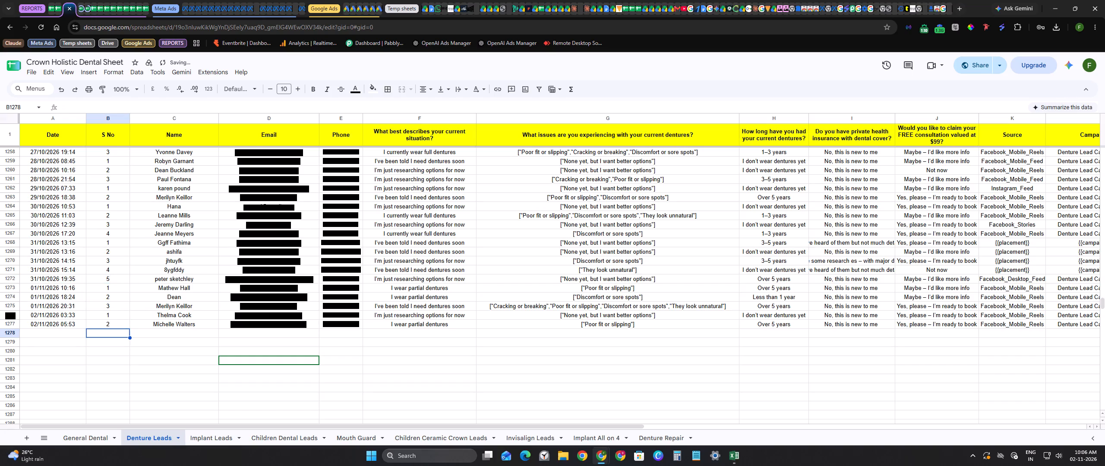
Using the daily S No counts, enter Crown Dental's leads as 5, 3 and 2 for 31 October to 2 November, and save its three days.
{"action": "left_click", "coordinate": [112, 306]}
{"action": "left_click", "coordinate": [111, 280]}
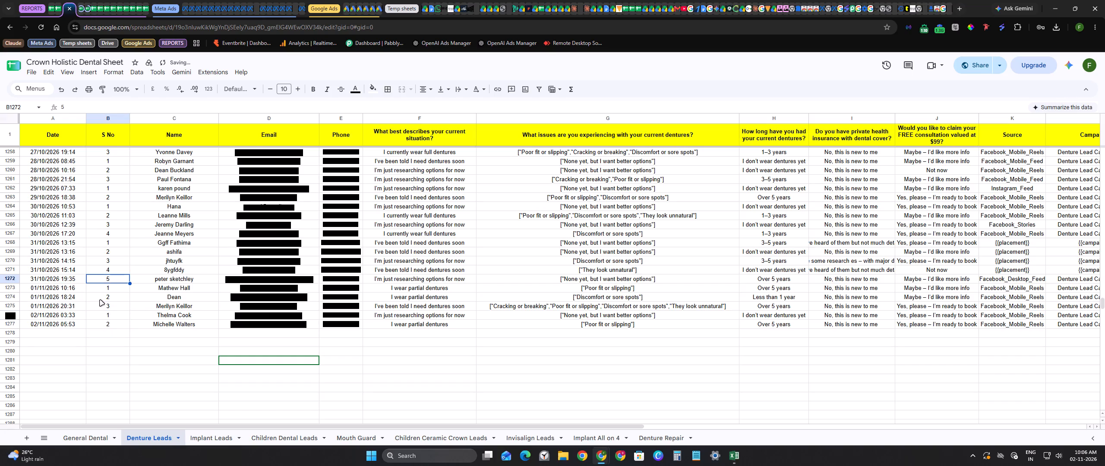
{"action": "left_click", "coordinate": [100, 304]}
{"action": "left_click", "coordinate": [106, 323]}
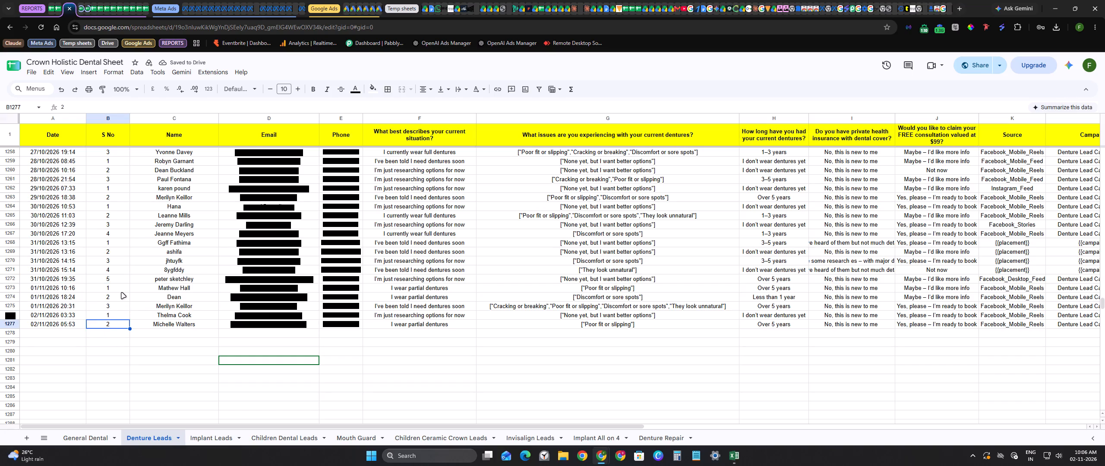
{"action": "left_click", "coordinate": [117, 283]}
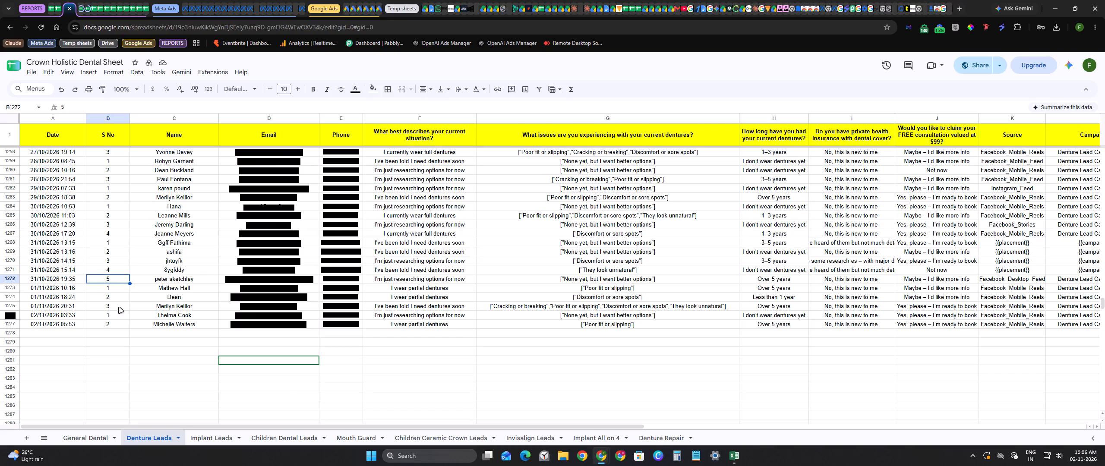
{"action": "left_click", "coordinate": [119, 308]}
{"action": "key", "text": "alt+Tab"}
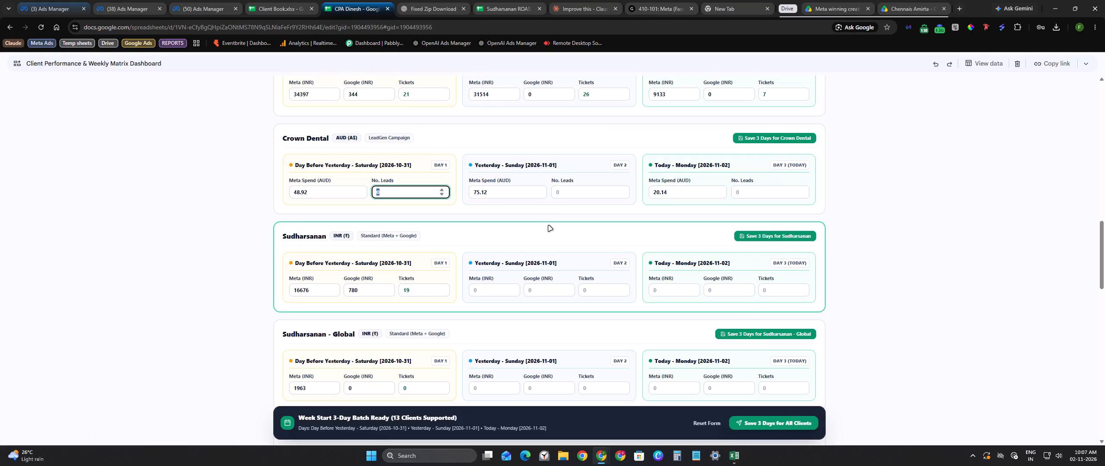
{"action": "key", "text": "5"}
{"action": "key", "text": "Tab"}
{"action": "key", "text": "Tab"}
{"action": "key", "text": "3"}
{"action": "key", "text": "Tab"}
{"action": "key", "text": "Tab"}
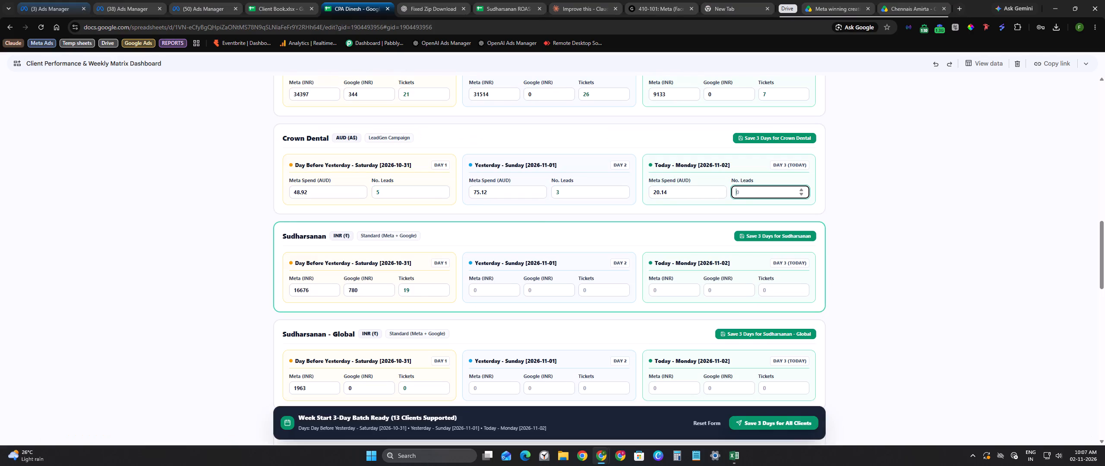
{"action": "key", "text": "5"}
{"action": "key", "text": "BackSpace"}
{"action": "key", "text": "2"}
{"action": "left_click", "coordinate": [749, 133]}
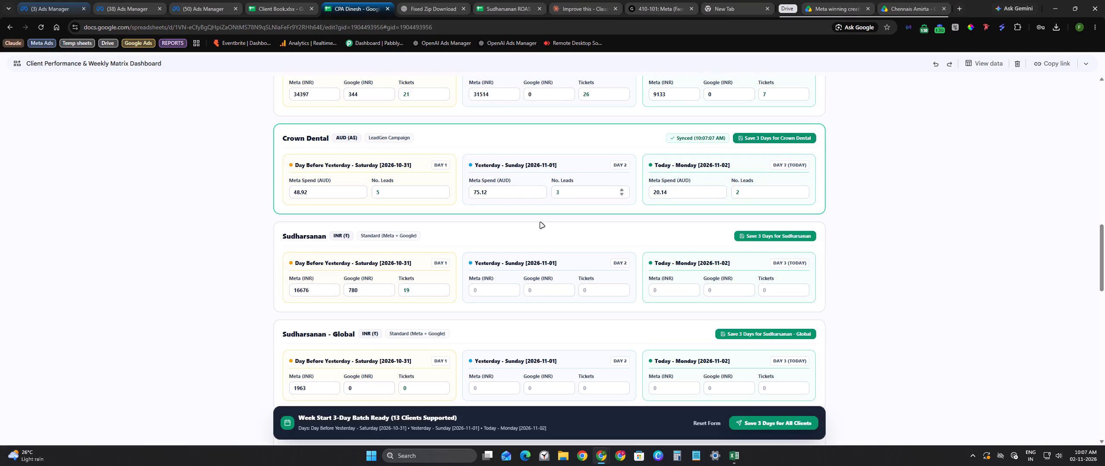
For Sudharsanan's Meta spend, open the Becoming Known account in Meta Ads Manager and show the ad sets of the three selected campaigns.
{"action": "left_click_drag", "start_coordinate": [313, 287], "coordinate": [189, 290]}
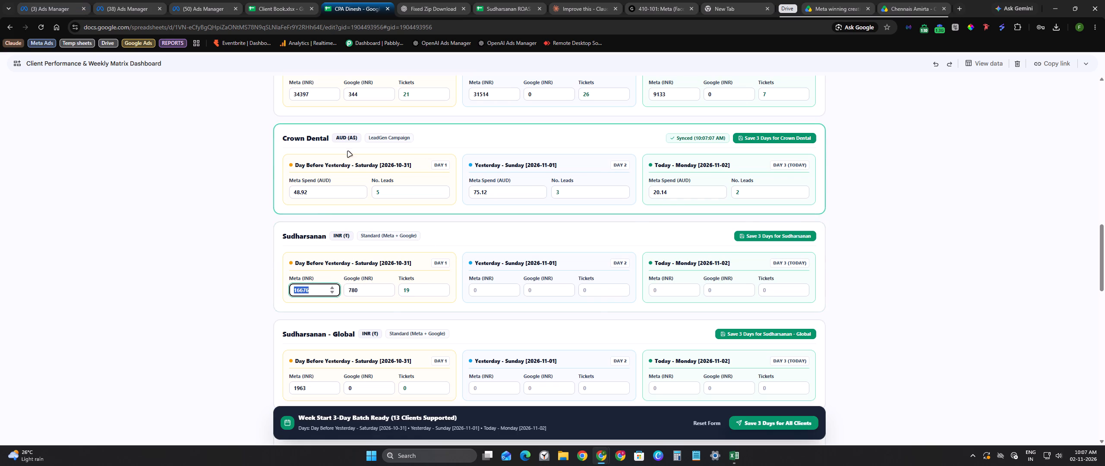
{"action": "key", "text": "alt+Tab"}
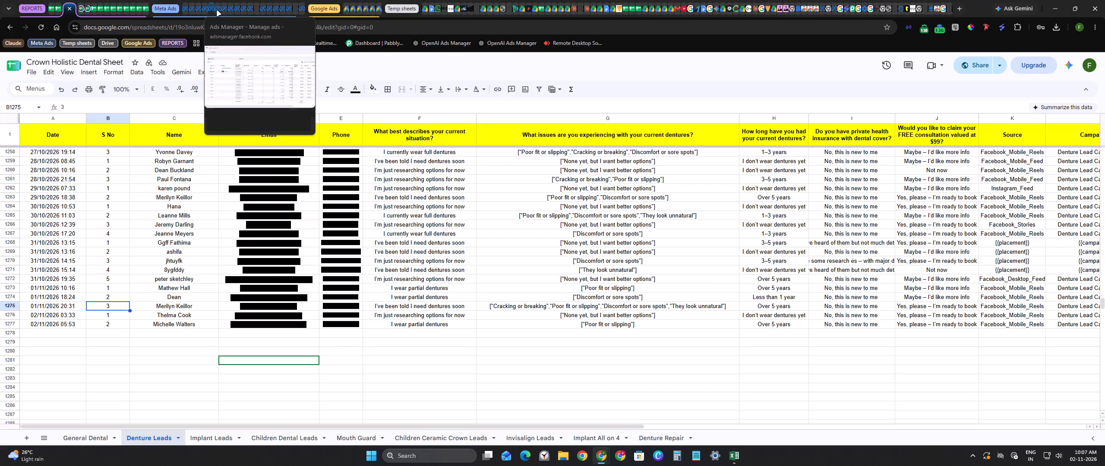
{"action": "left_click", "coordinate": [217, 11]}
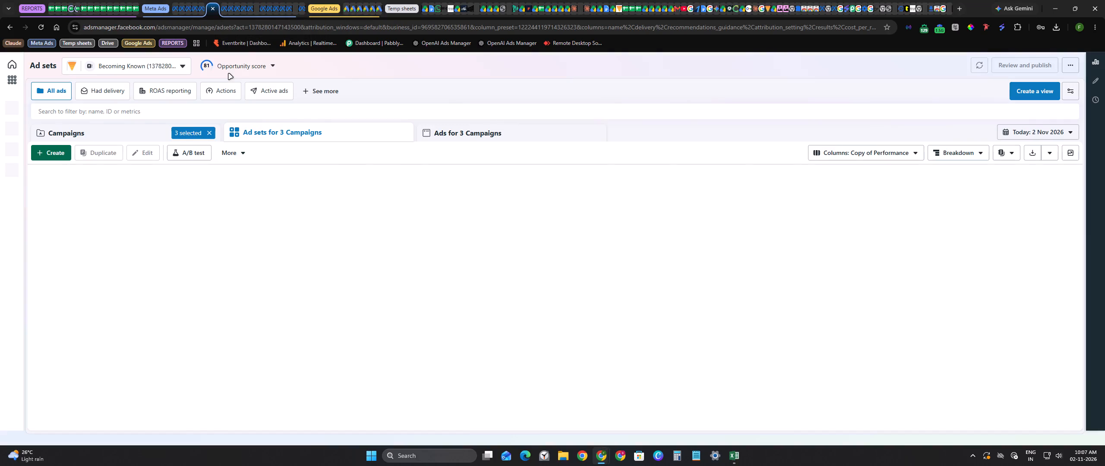
{"action": "left_click", "coordinate": [137, 134]}
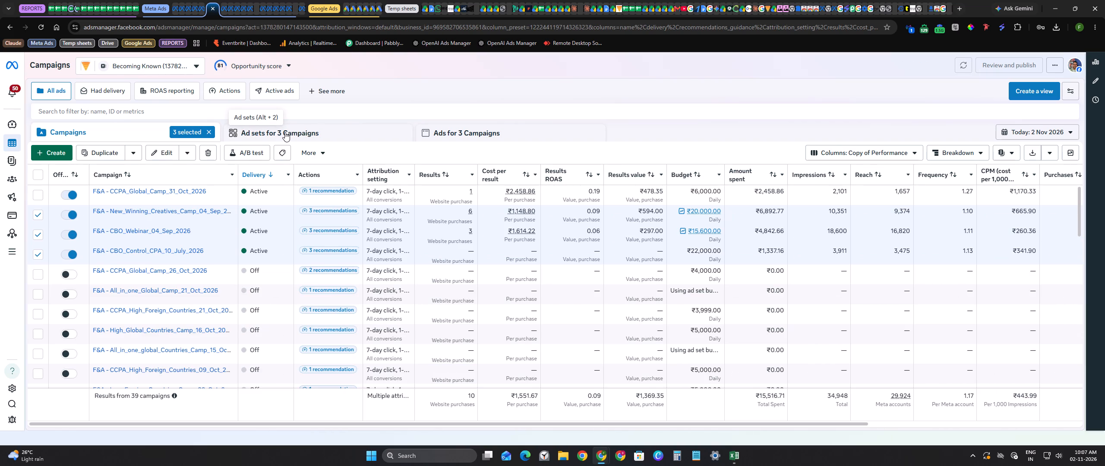
{"action": "left_click", "coordinate": [285, 132]}
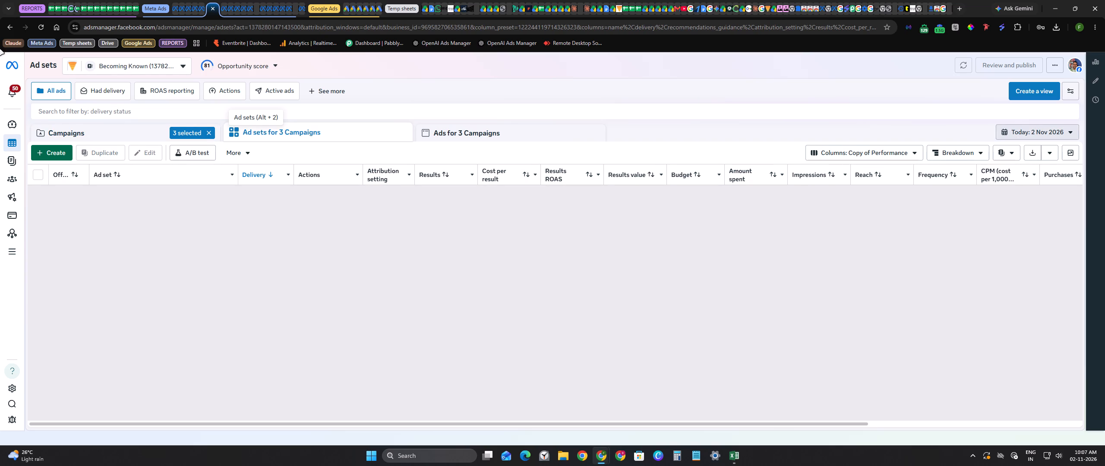
{"action": "left_click", "coordinate": [100, 131]}
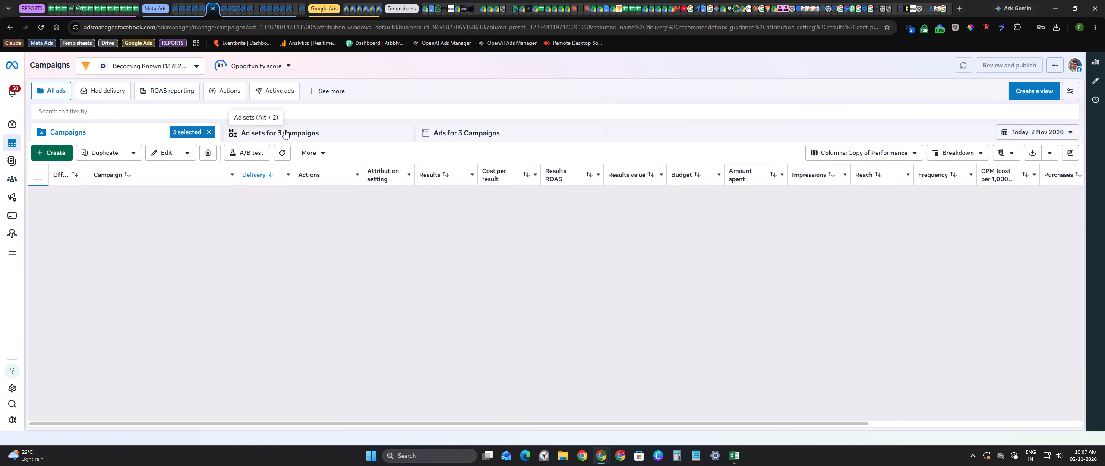
{"action": "left_click", "coordinate": [284, 130]}
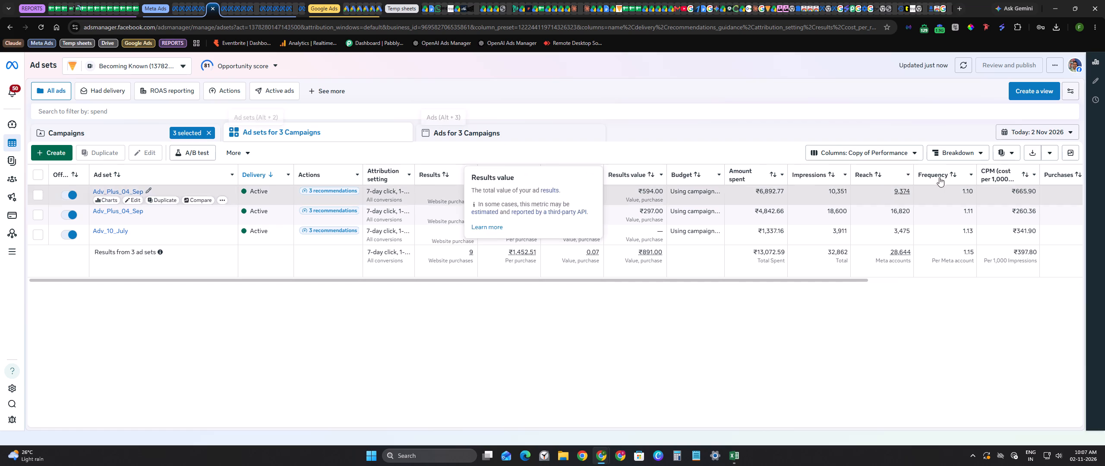
Set the ad sets' date range to 31 October 2026 and enter 43029 as Sudharsanan's Day 1 Meta spend in the dashboard.
{"action": "left_click", "coordinate": [1051, 132]}
{"action": "left_click", "coordinate": [826, 184]}
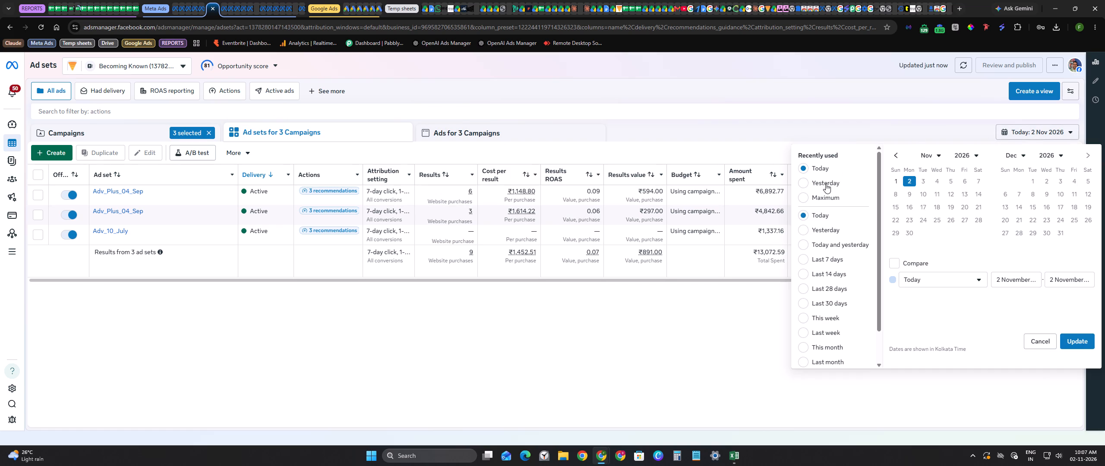
{"action": "left_click", "coordinate": [1009, 136]}
{"action": "left_click", "coordinate": [886, 158]}
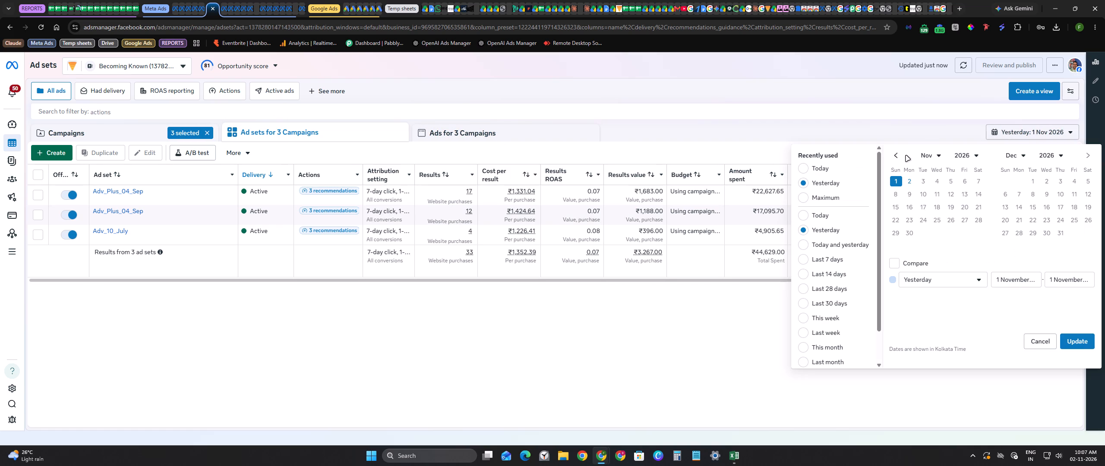
{"action": "left_click", "coordinate": [886, 159]}
{"action": "left_click", "coordinate": [890, 158]}
{"action": "left_click", "coordinate": [981, 236]}
{"action": "left_click", "coordinate": [1069, 334]}
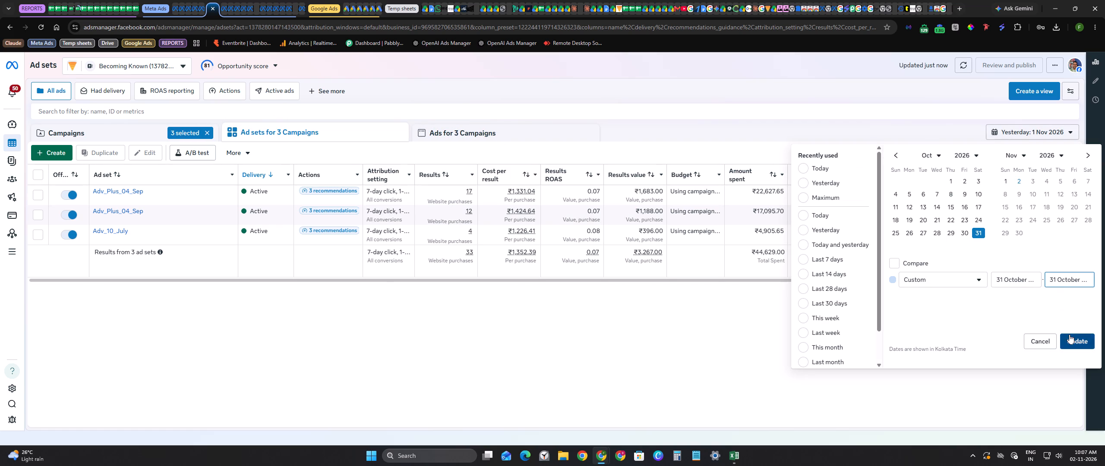
{"action": "key", "text": "alt+Tab"}
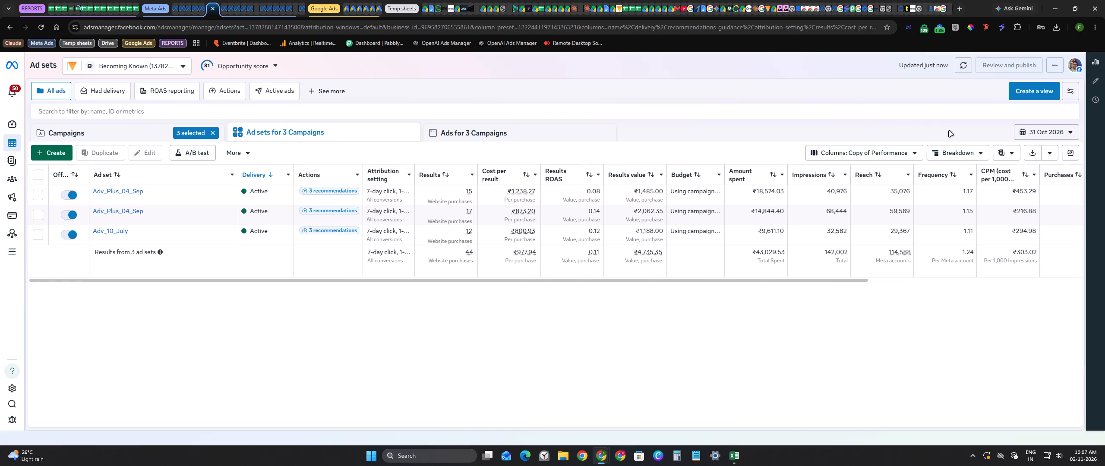
{"action": "type", "text": "43029"}
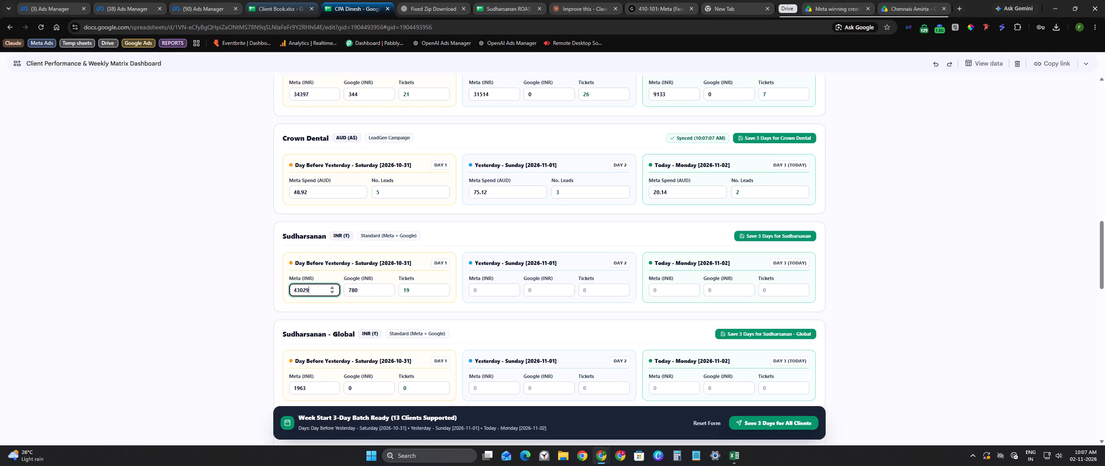
Set the ad sets' date range to Yesterday and enter 44629 as Sudharsanan's Meta spend for 1 November.
{"action": "key", "text": "Tab"}
{"action": "key", "text": "Tab"}
{"action": "key", "text": "Tab"}
{"action": "key", "text": "alt+Tab"}
{"action": "left_click", "coordinate": [1053, 122]}
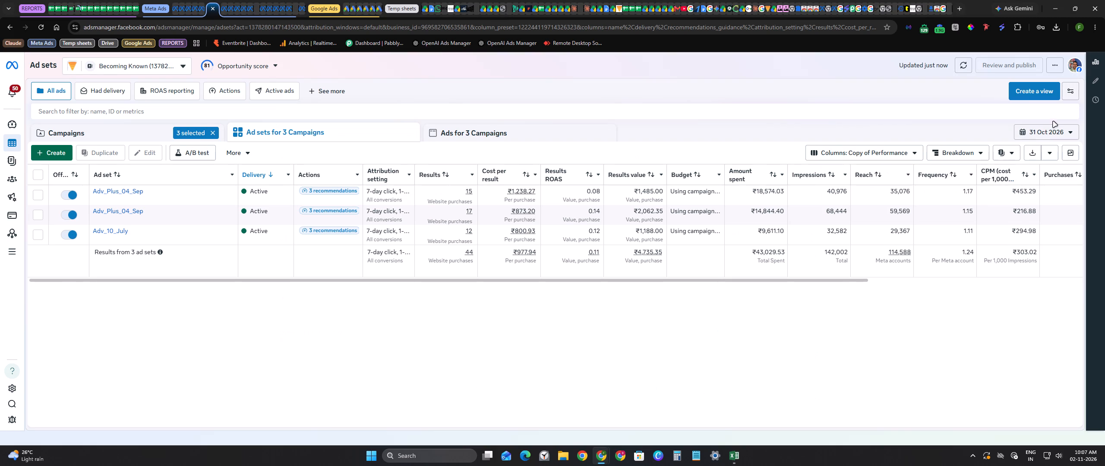
{"action": "left_click", "coordinate": [1044, 130]}
{"action": "left_click", "coordinate": [835, 181]}
{"action": "key", "text": "alt+Tab"}
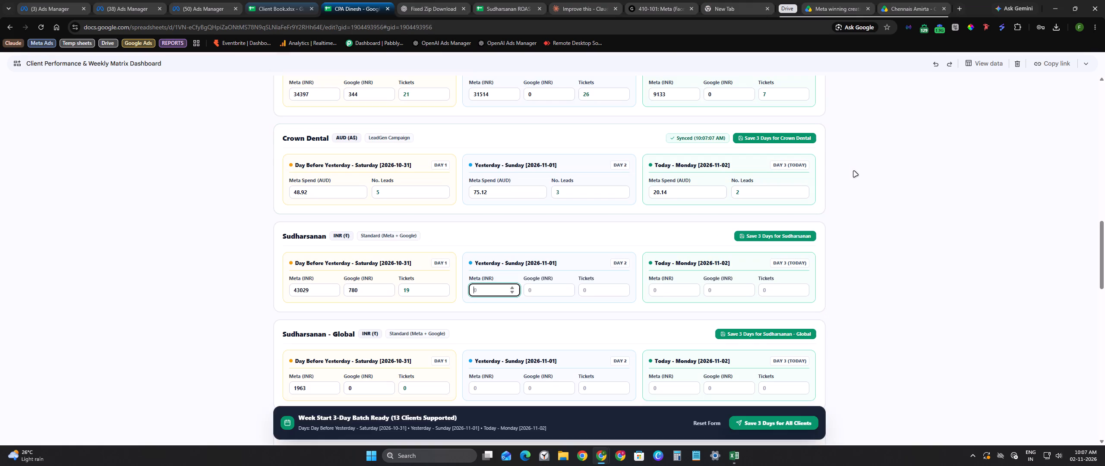
{"action": "key", "text": "alt+Tab"}
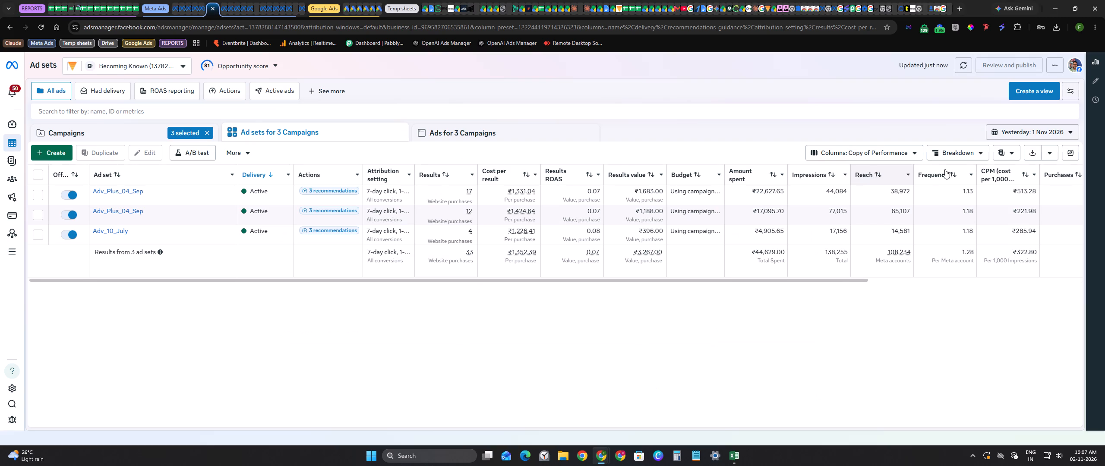
{"action": "key", "text": "alt+Tab"}
{"action": "type", "text": "44629"}
Set the ad sets' date range to Today and enter 13072 as Sudharsanan's Meta spend for 2 November.
{"action": "key", "text": "Tab"}
{"action": "key", "text": "Tab"}
{"action": "key", "text": "Tab"}
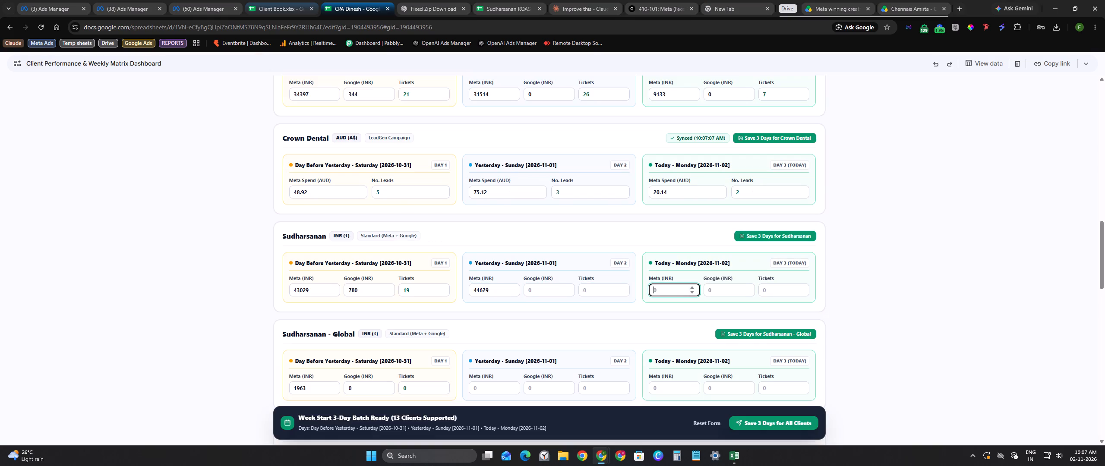
{"action": "key", "text": "alt+Tab"}
{"action": "left_click", "coordinate": [1054, 135]}
{"action": "left_click", "coordinate": [828, 168]}
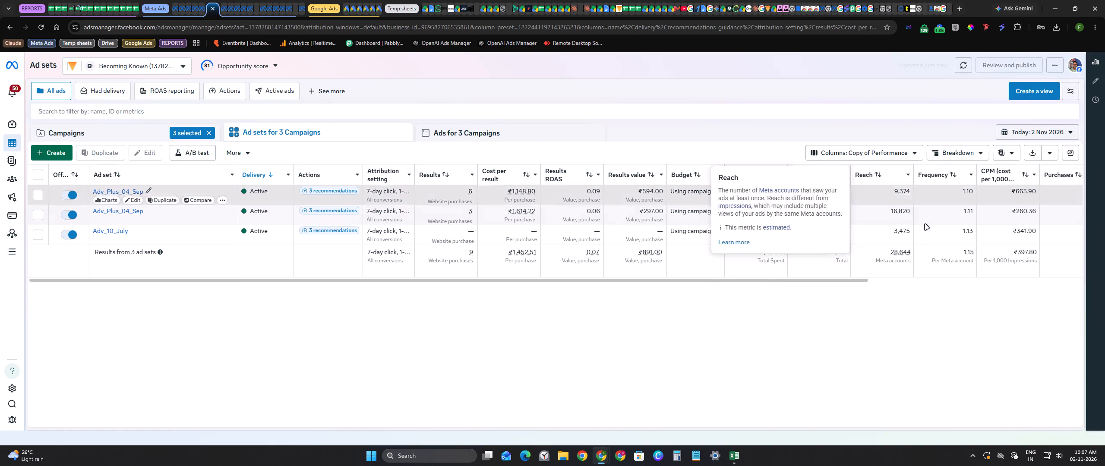
{"action": "key", "text": "alt+Tab"}
{"action": "type", "text": "13072"}
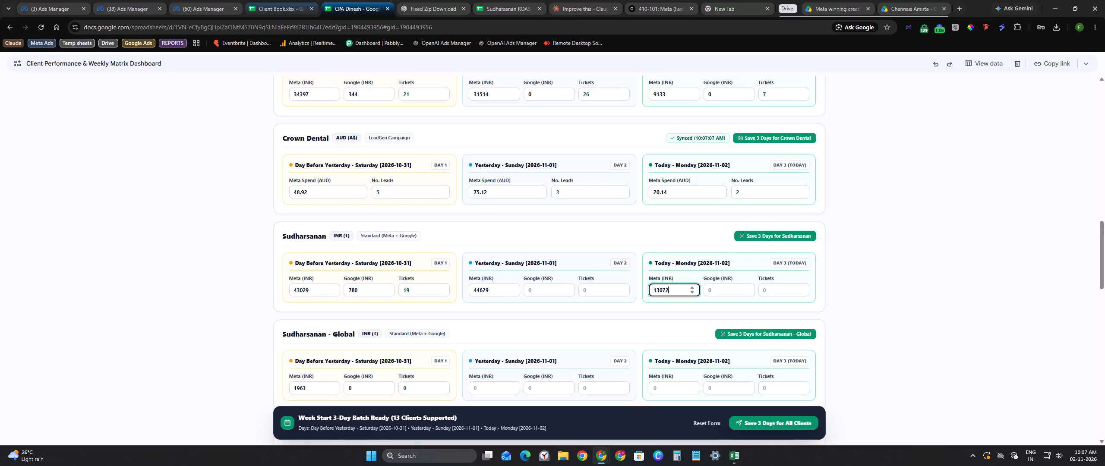
{"action": "left_click_drag", "start_coordinate": [372, 290], "coordinate": [311, 288]}
{"action": "key", "text": "alt+Tab"}
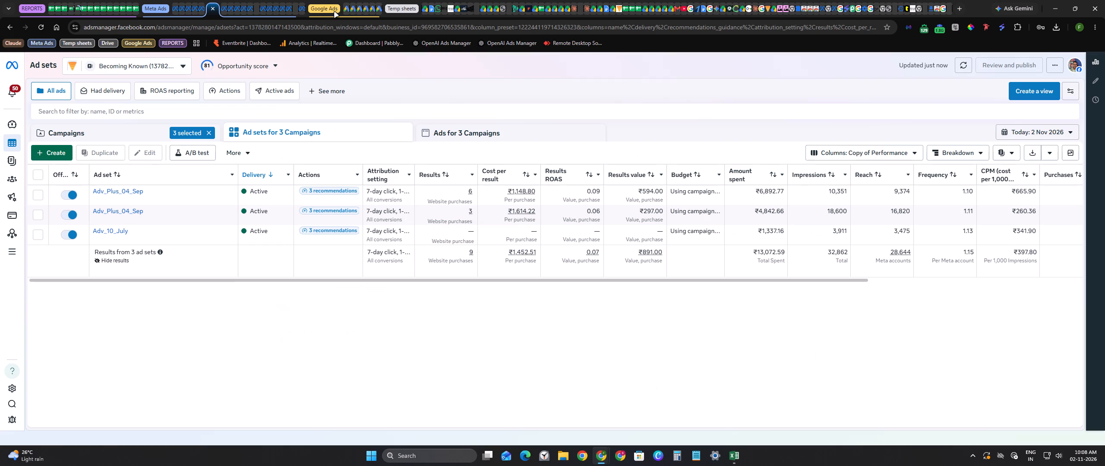
{"action": "left_click", "coordinate": [346, 10]}
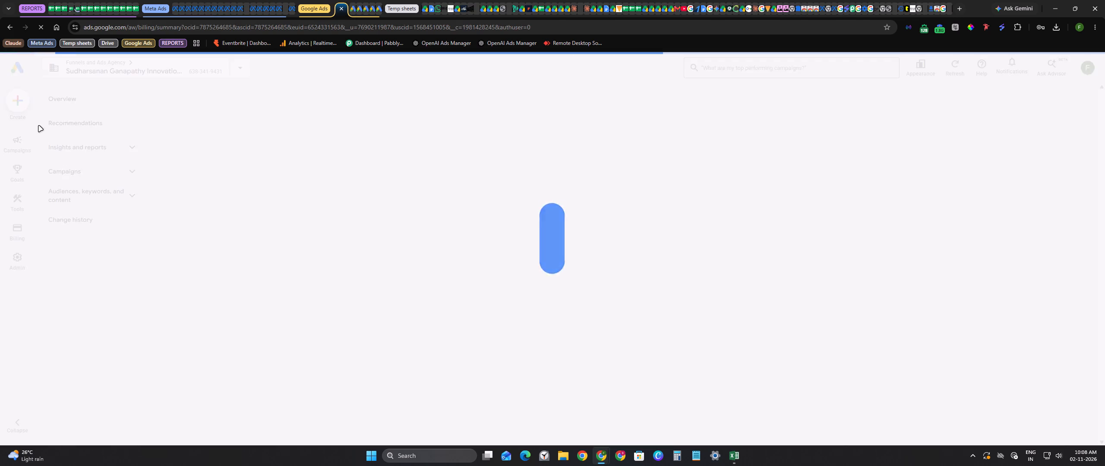
{"action": "left_click", "coordinate": [19, 147]}
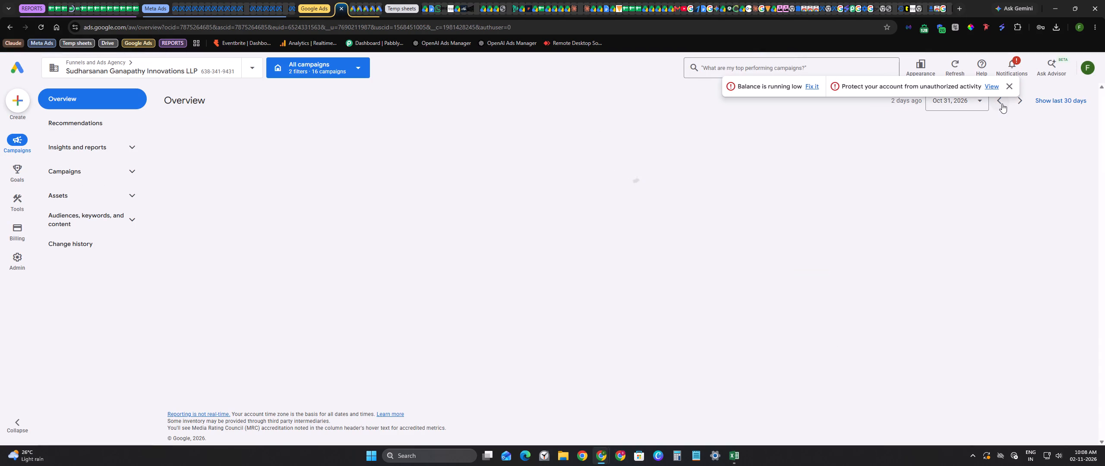
{"action": "left_click", "coordinate": [1011, 88]}
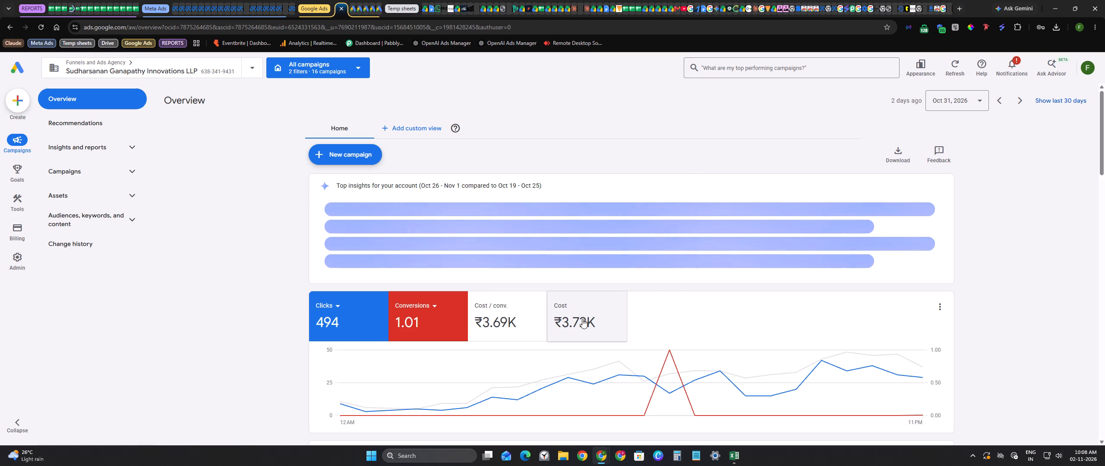
{"action": "key", "text": "alt+Tab"}
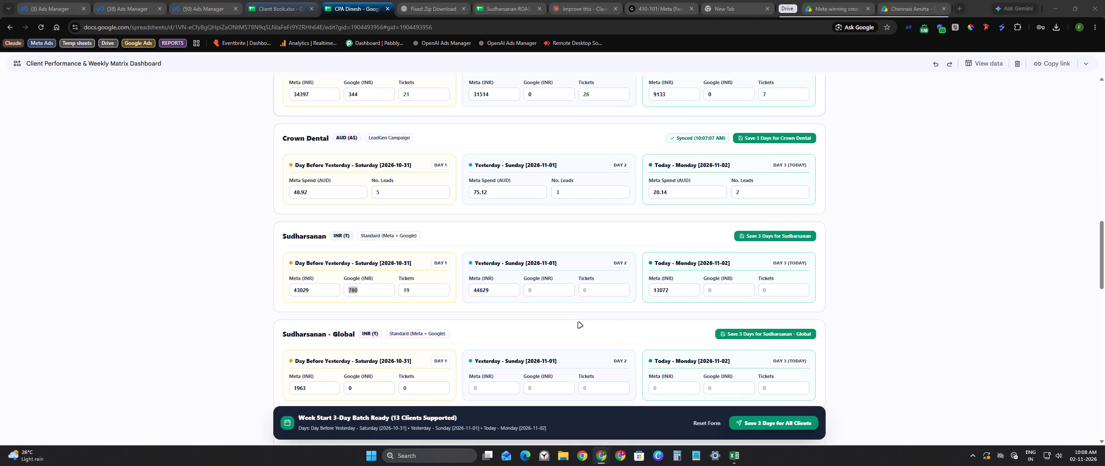
{"action": "type", "text": "3715"}
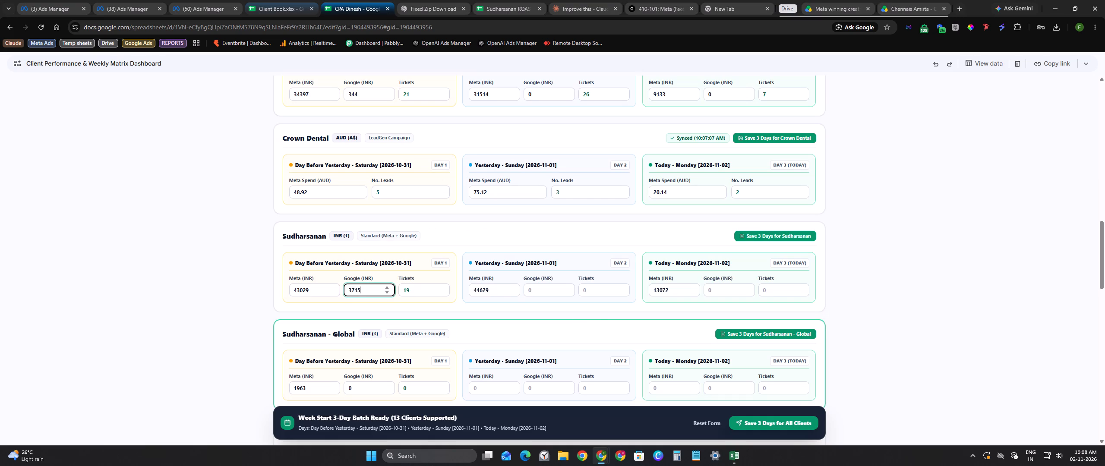
Advance the Google Ads overview to 1 November and enter 3840 as Sudharsanan's Google spend for that day.
{"action": "key", "text": "Tab"}
{"action": "key", "text": "Tab"}
{"action": "key", "text": "Tab"}
{"action": "key", "text": "alt+Tab"}
{"action": "left_click", "coordinate": [1017, 103]}
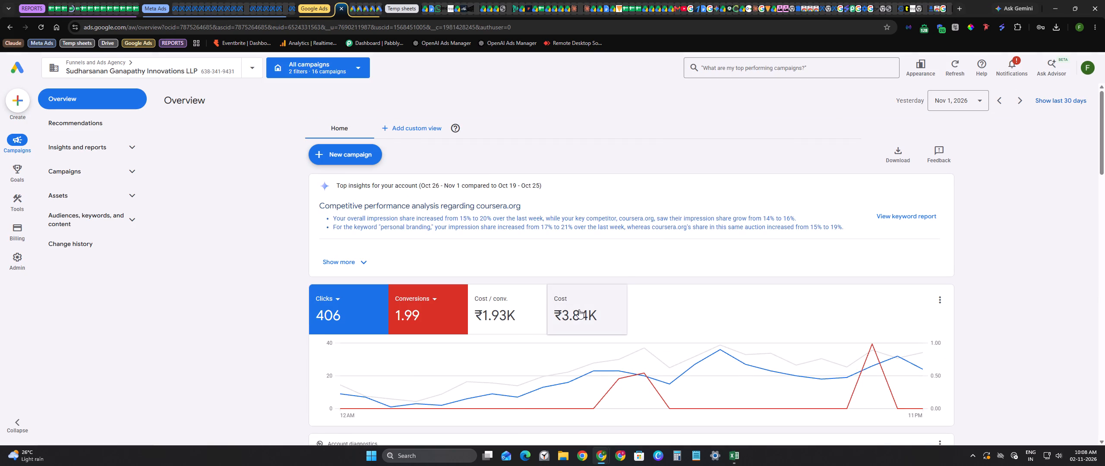
{"action": "key", "text": "alt+Tab"}
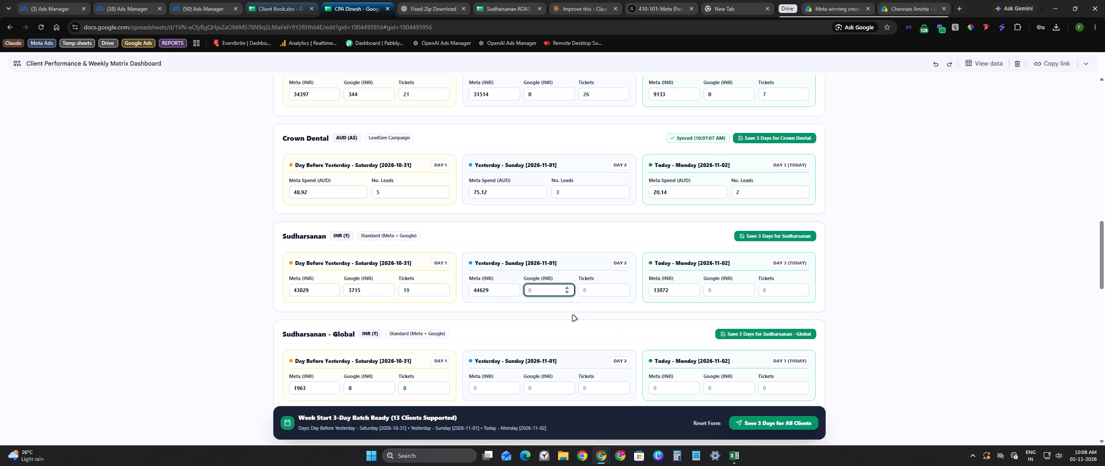
{"action": "type", "text": "3840"}
Advance the Google Ads overview to 2 November and enter 1033 as Sudharsanan's Google spend for that day.
{"action": "key", "text": "Tab"}
{"action": "key", "text": "Tab"}
{"action": "key", "text": "Tab"}
{"action": "key", "text": "alt+Tab"}
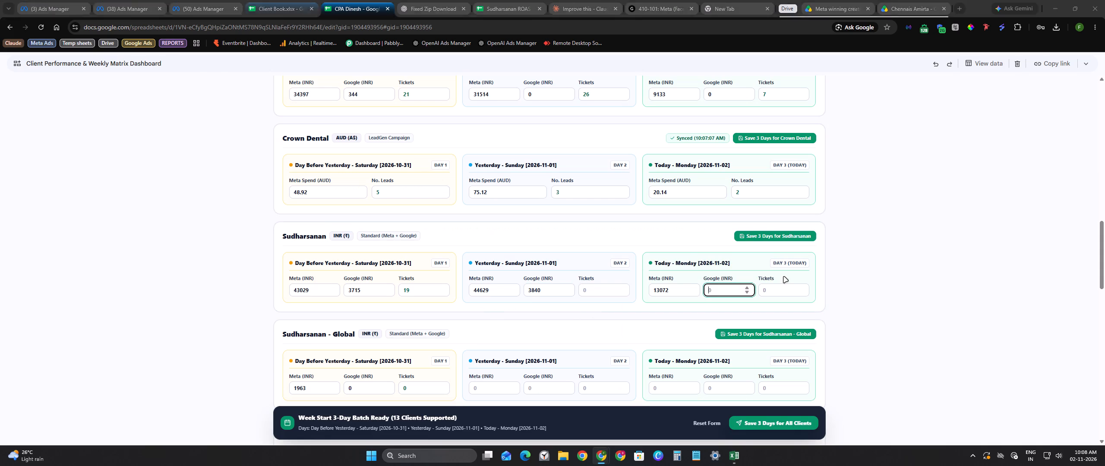
{"action": "left_click", "coordinate": [1022, 107]}
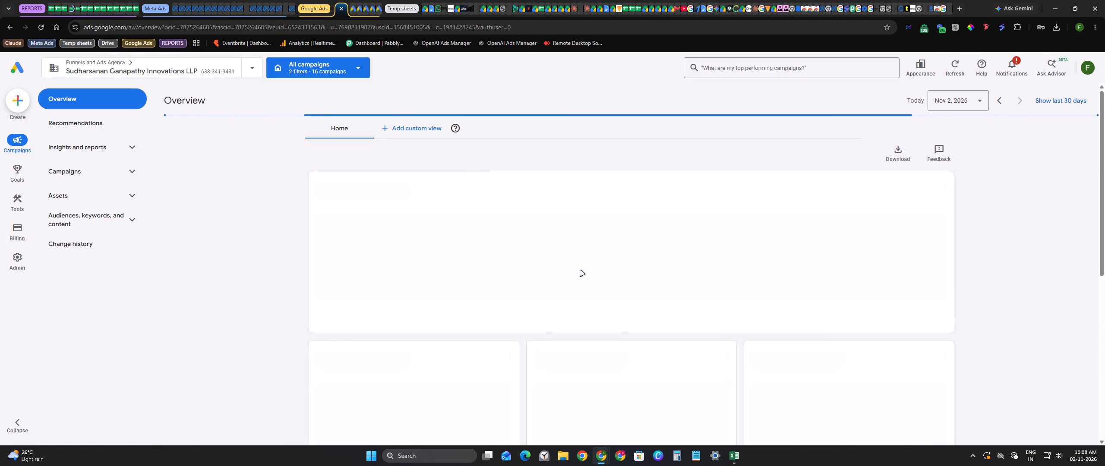
{"action": "key", "text": "alt+Tab"}
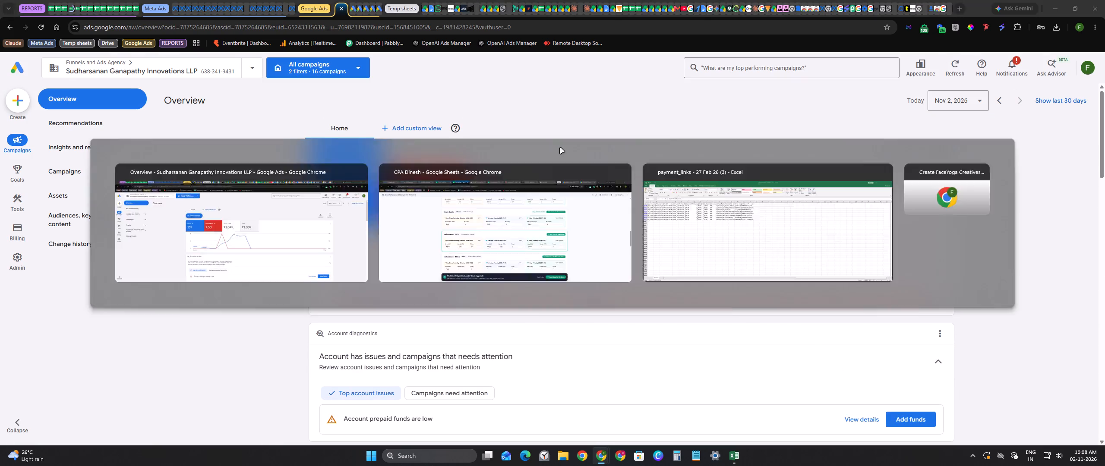
{"action": "type", "text": "1033"}
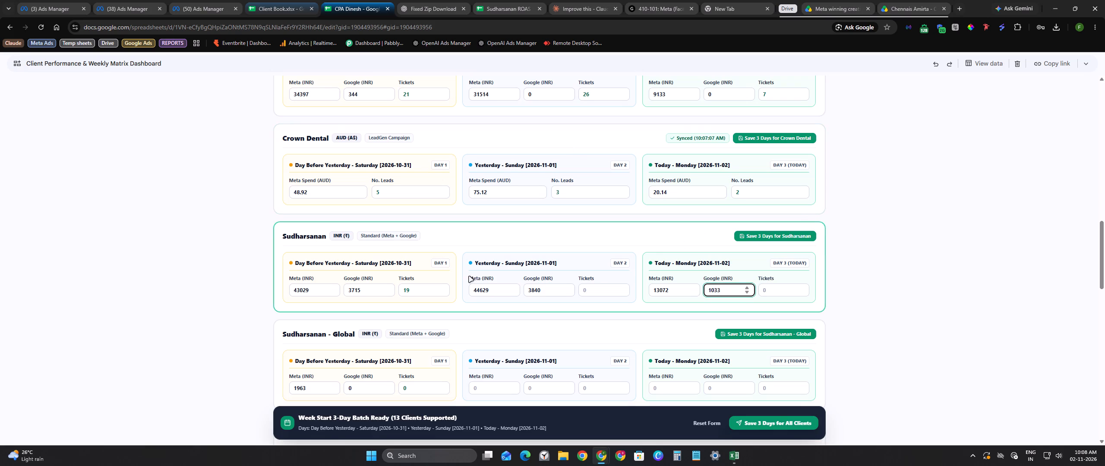
Open Sudharsanan's 31 October ticket count for editing.
{"action": "left_click_drag", "start_coordinate": [416, 286], "coordinate": [399, 289]}
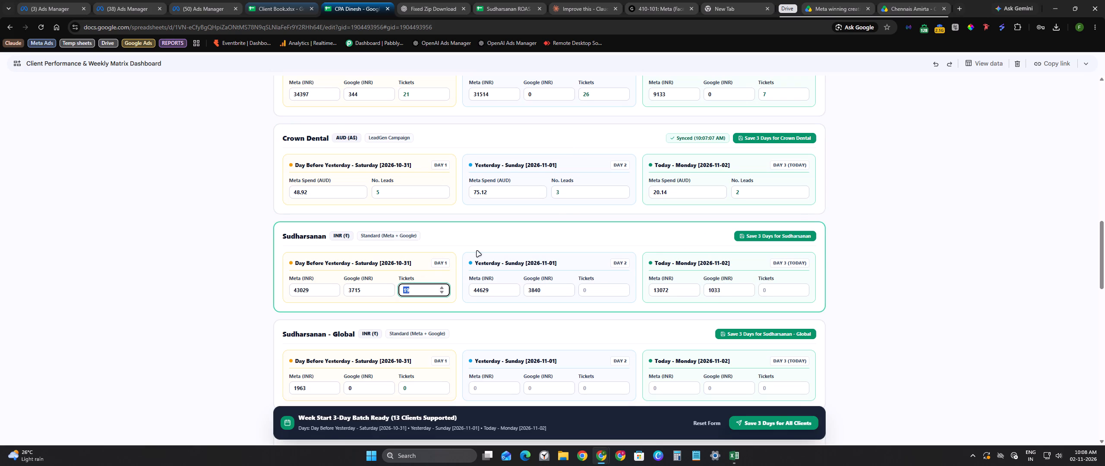
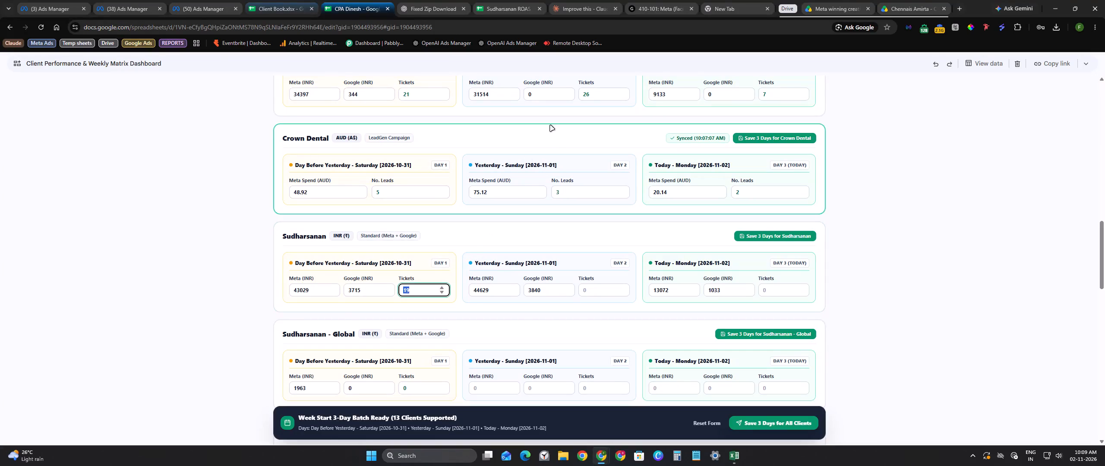
Open the 4-NOV-2026 sheet of the Sudharsanan workshop registrations and go to the latest registrations at its end.
{"action": "key", "text": "alt+Tab"}
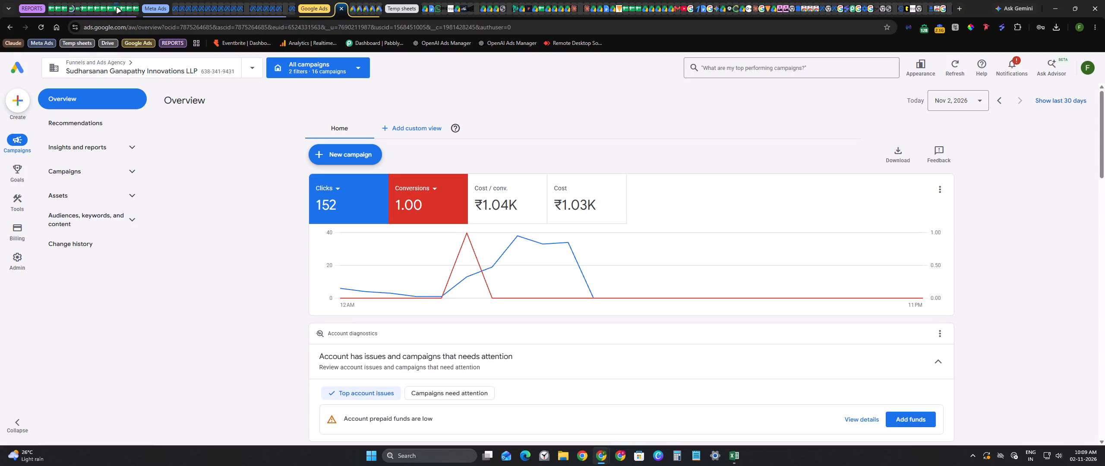
{"action": "left_click", "coordinate": [77, 10]}
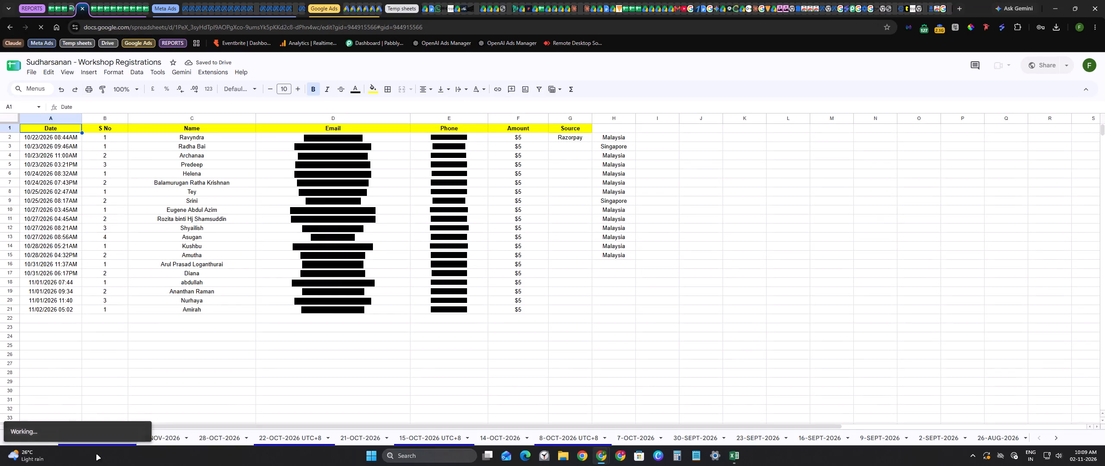
{"action": "left_click", "coordinate": [176, 432]}
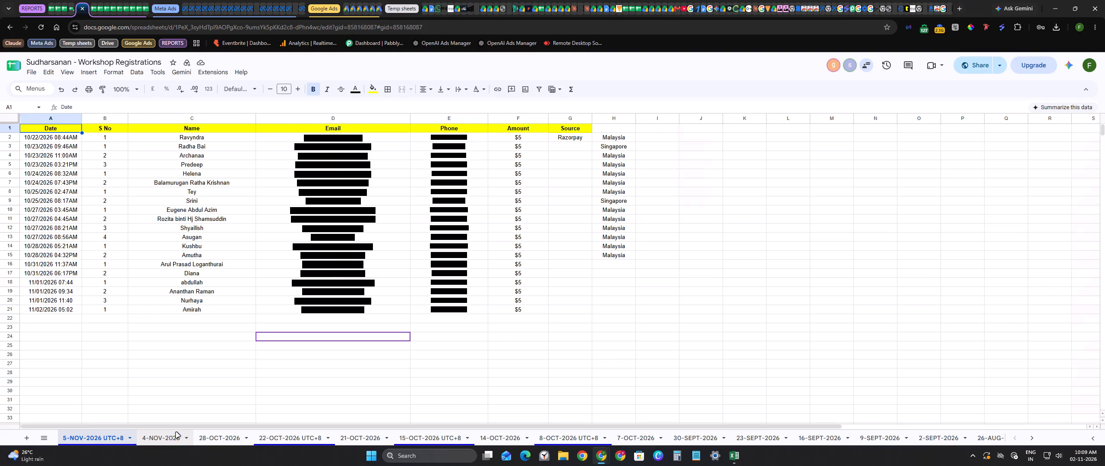
{"action": "key", "text": "ctrl+Down"}
{"action": "key", "text": "ctrl+Down"}
{"action": "key", "text": "ctrl+Down"}
{"action": "key", "text": "ctrl+Down"}
{"action": "key", "text": "ctrl+Down"}
{"action": "key", "text": "ctrl+Down"}
{"action": "key", "text": "ctrl+Down"}
{"action": "key", "text": "ctrl+Down"}
{"action": "key", "text": "ctrl+Down"}
{"action": "key", "text": "ctrl+Down"}
{"action": "key", "text": "ctrl+Down"}
{"action": "key", "text": "ctrl+Down"}
{"action": "key", "text": "ctrl+Down"}
{"action": "key", "text": "ctrl+Down"}
{"action": "key", "text": "ctrl+Down"}
{"action": "key", "text": "ctrl+Down"}
{"action": "key", "text": "ctrl+Down"}
{"action": "key", "text": "ctrl+Down"}
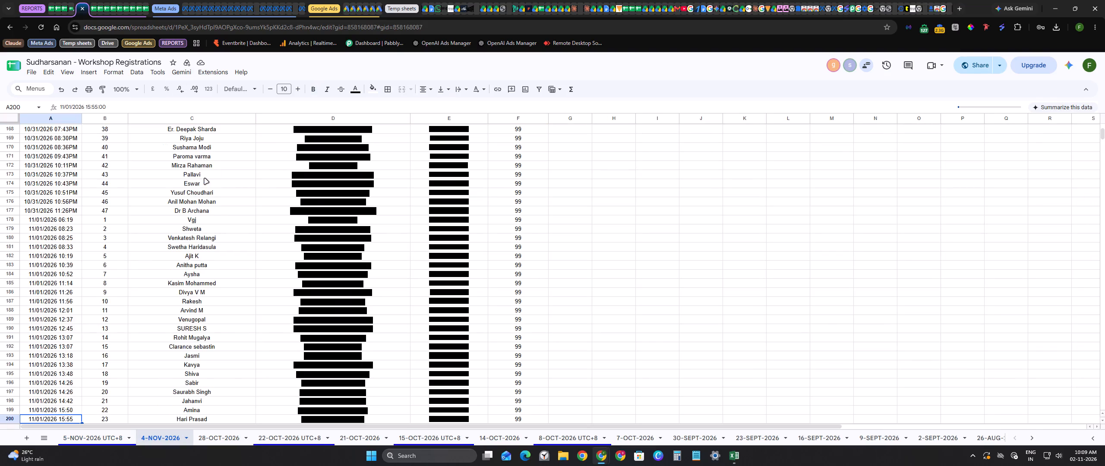
{"action": "key", "text": "ctrl+Up"}
{"action": "scroll", "coordinate": [205, 179], "scroll_direction": "up", "scroll_amount": 4}
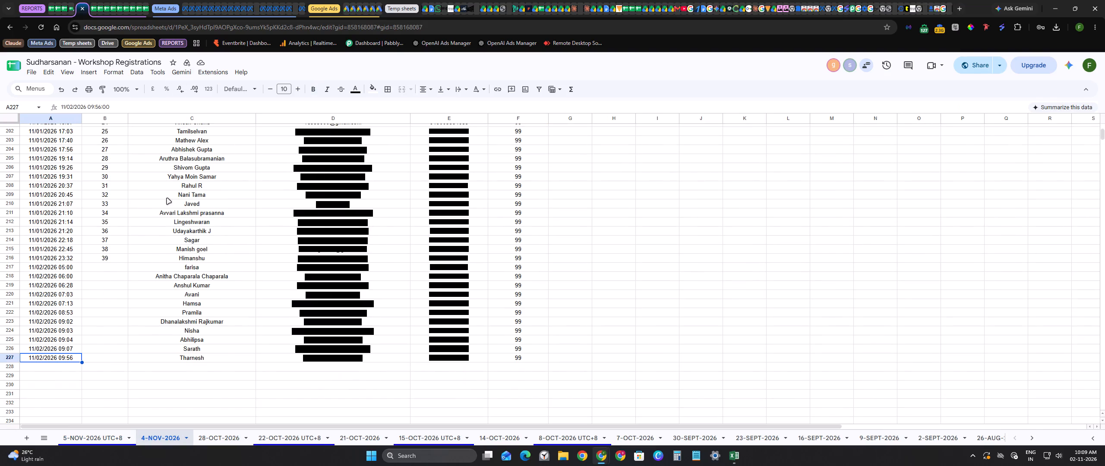
Number the 11/02/2026 registrations consecutively from 1 to 11 in the S No column.
{"action": "left_click", "coordinate": [105, 268]}
{"action": "key", "text": "1"}
{"action": "key", "text": "Return"}
{"action": "key", "text": "2"}
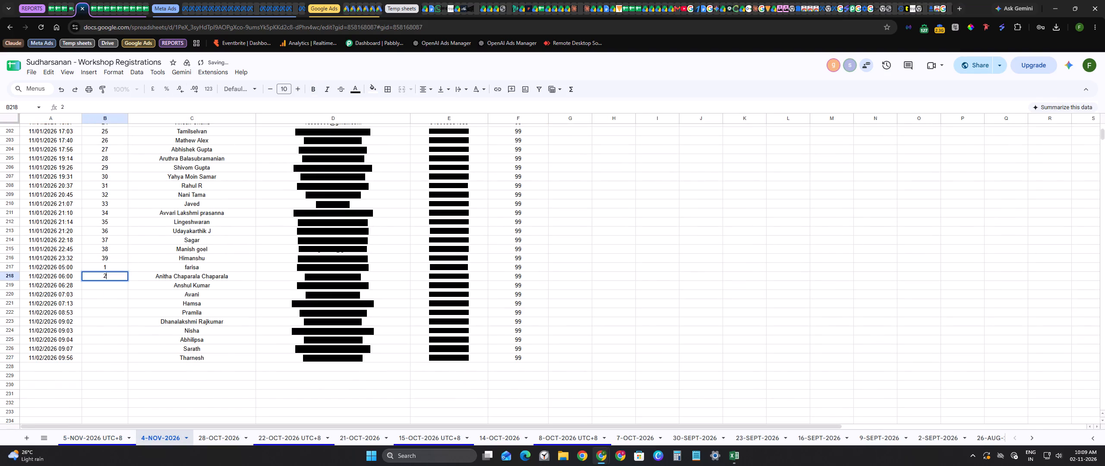
{"action": "key", "text": "Return"}
{"action": "key", "text": "3"}
{"action": "key", "text": "Return"}
{"action": "left_click_drag", "start_coordinate": [101, 272], "coordinate": [105, 287]}
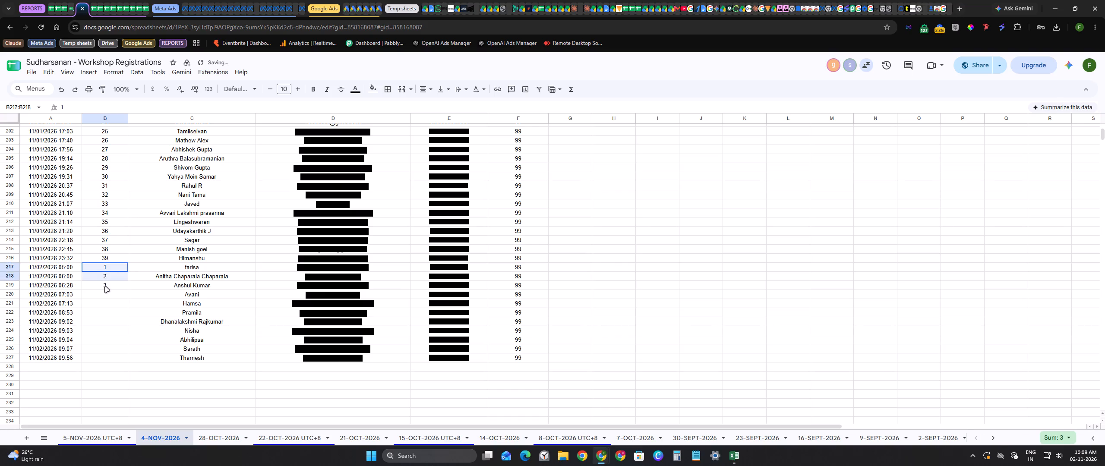
{"action": "left_click_drag", "start_coordinate": [105, 287], "coordinate": [106, 288]}
{"action": "double_click", "coordinate": [127, 290]}
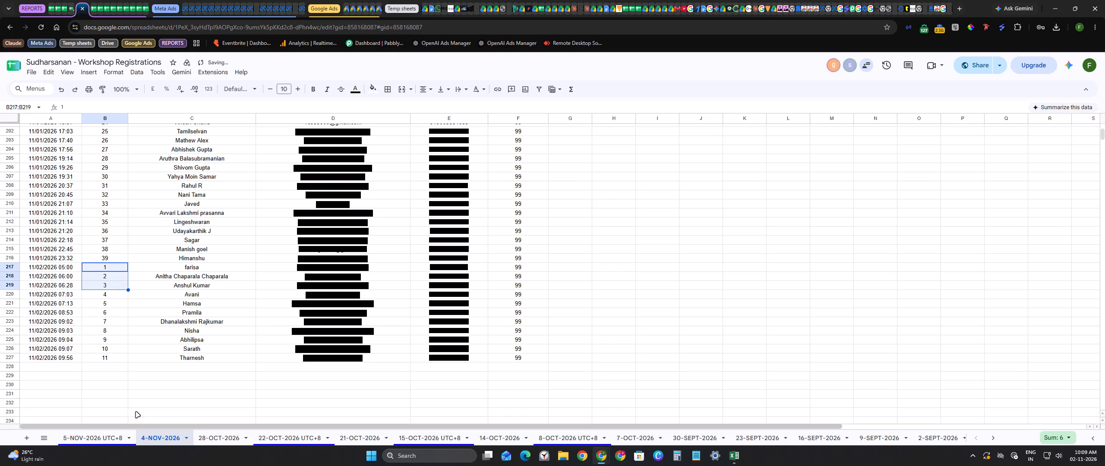
Check the last serial numbers for 31 October and 1 November and enter 47 and 39 as Sudharsanan's tickets for those days.
{"action": "scroll", "coordinate": [135, 269], "scroll_direction": "up", "scroll_amount": 5}
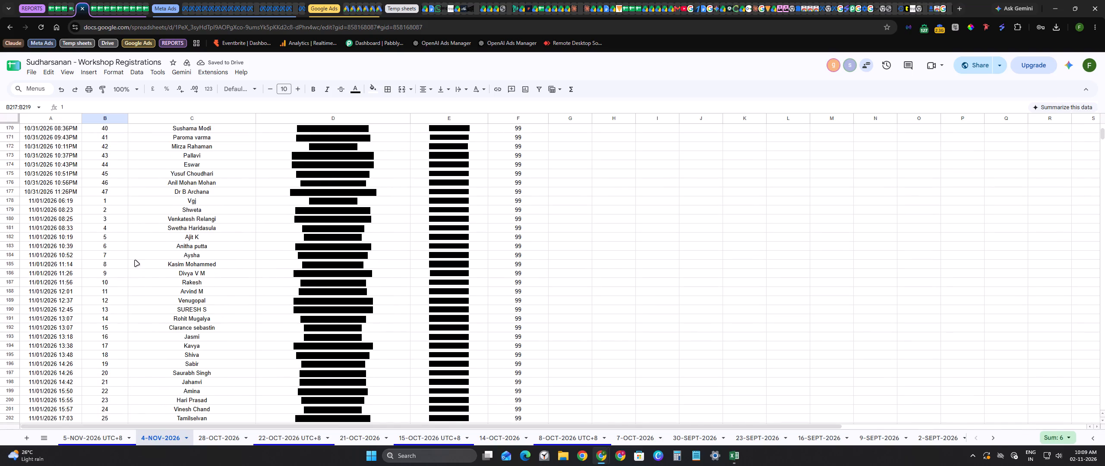
{"action": "left_click", "coordinate": [119, 196]}
{"action": "scroll", "coordinate": [119, 199], "scroll_direction": "down", "scroll_amount": 3}
{"action": "scroll", "coordinate": [134, 334], "scroll_direction": "down", "scroll_amount": 4}
{"action": "key", "text": "alt+Tab"}
{"action": "type", "text": "47"}
{"action": "key", "text": "Tab"}
{"action": "key", "text": "Tab"}
{"action": "key", "text": "Tab"}
{"action": "type", "text": "39"}
{"action": "key", "text": "Tab"}
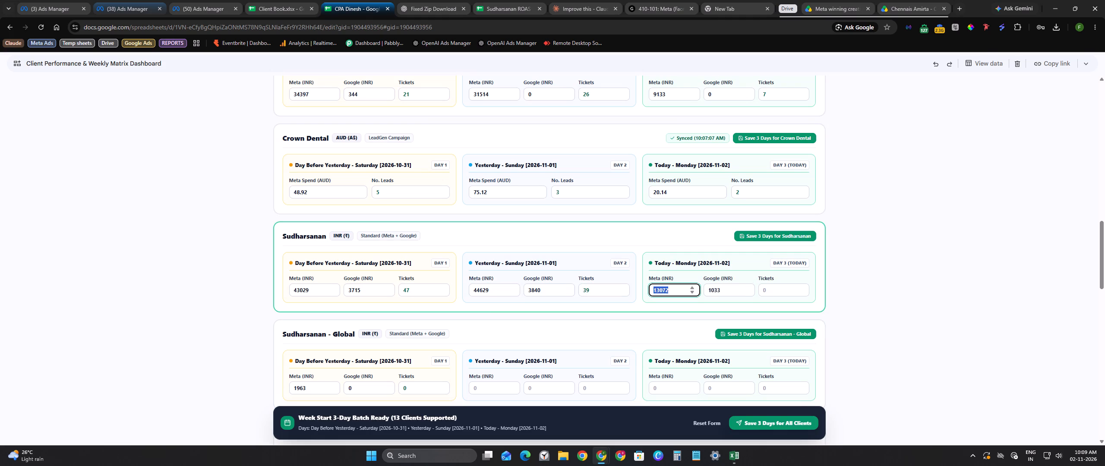
Enter 11 as Sudharsanan's 2 November tickets and save the client's three days.
{"action": "key", "text": "Tab"}
{"action": "key", "text": "Tab"}
{"action": "key", "text": "1"}
{"action": "key", "text": "alt+Tab"}
{"action": "key", "text": "alt+Tab"}
{"action": "key", "text": "1"}
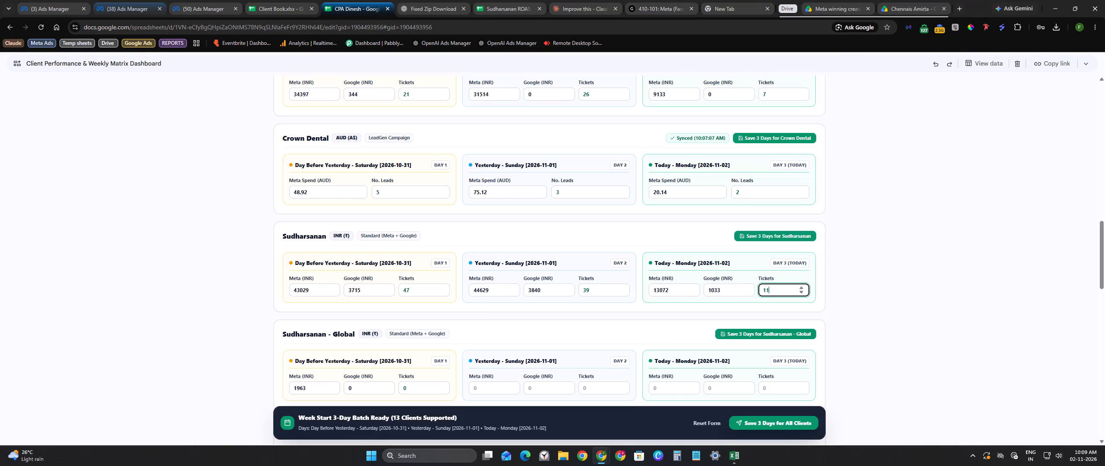
{"action": "left_click", "coordinate": [754, 234]}
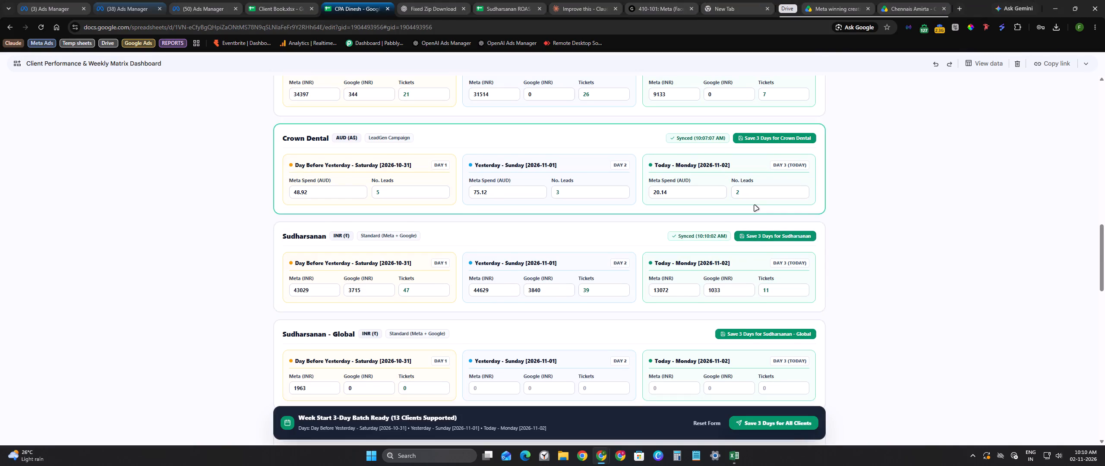
Open Sudharsanan - Global's 31 October Meta spend for editing and bring up the Becoming Known ad sets in Meta Ads Manager.
{"action": "scroll", "coordinate": [755, 205], "scroll_direction": "down", "scroll_amount": 3}
{"action": "left_click_drag", "start_coordinate": [310, 214], "coordinate": [256, 216]}
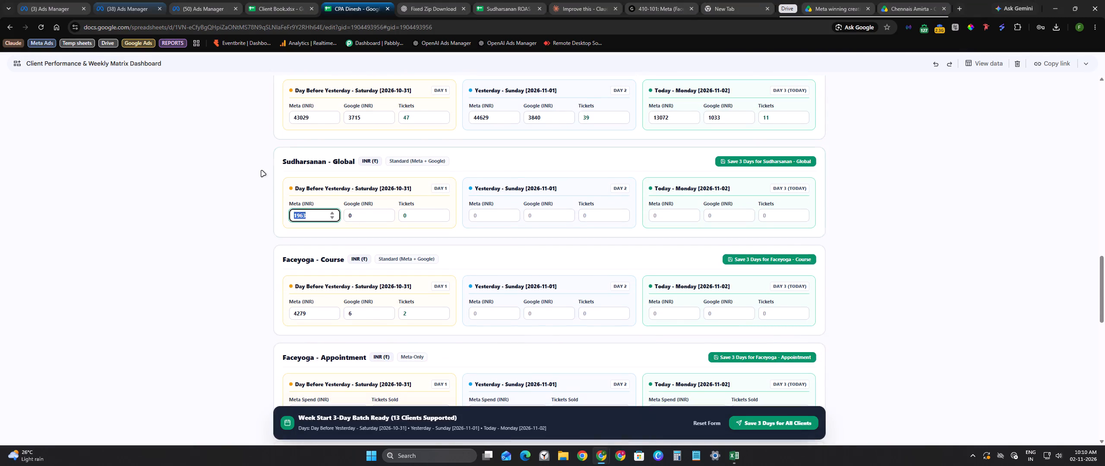
{"action": "key", "text": "alt+Tab"}
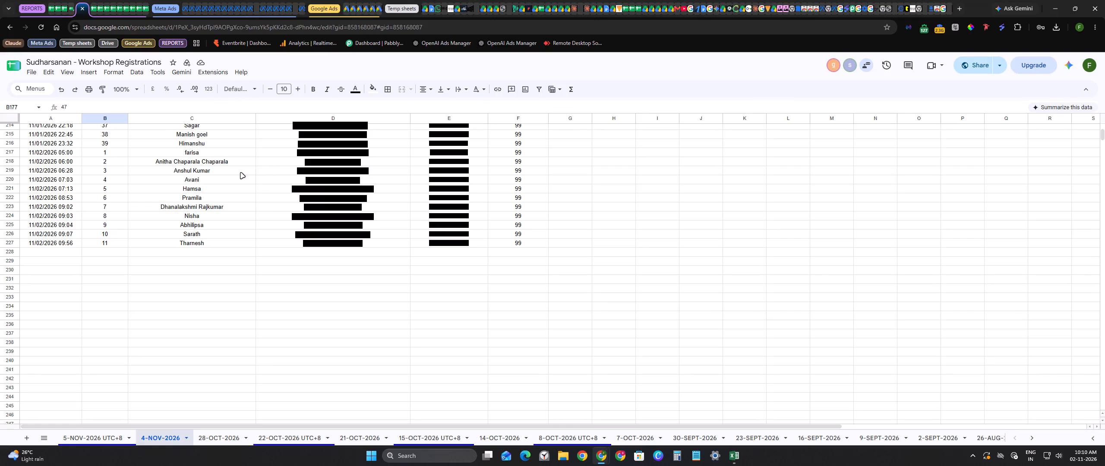
{"action": "left_click", "coordinate": [221, 13]}
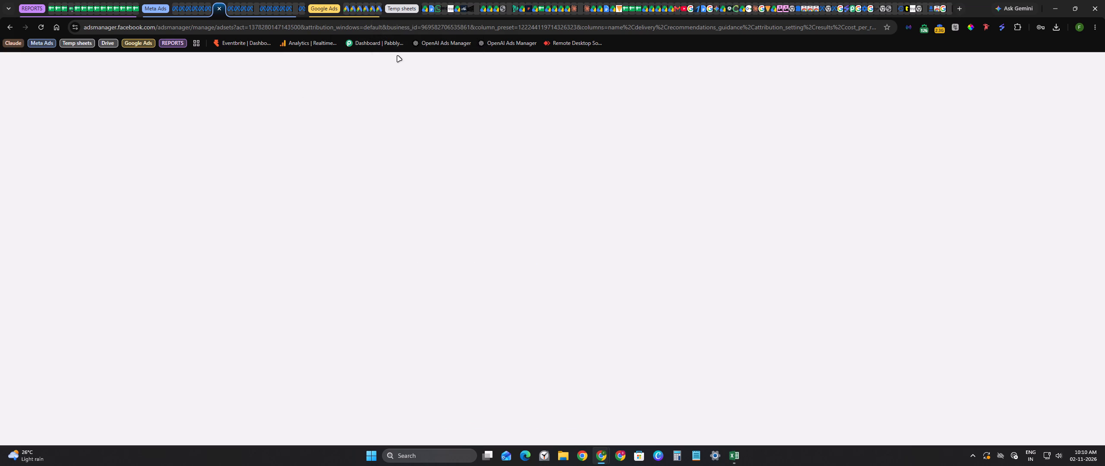
View the contents of the Sandisk (E:) drive in File Explorer and close the window.
{"action": "left_click", "coordinate": [568, 460]}
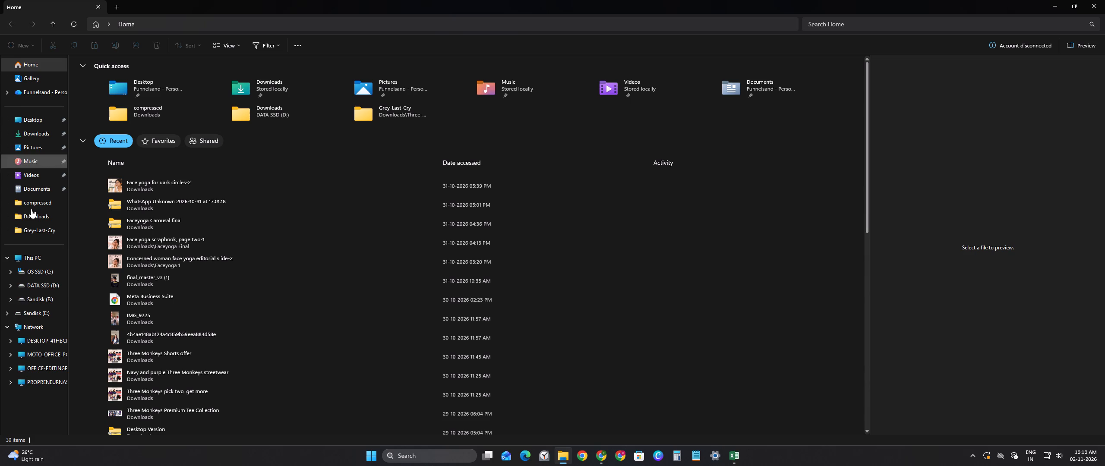
{"action": "left_click", "coordinate": [48, 261]}
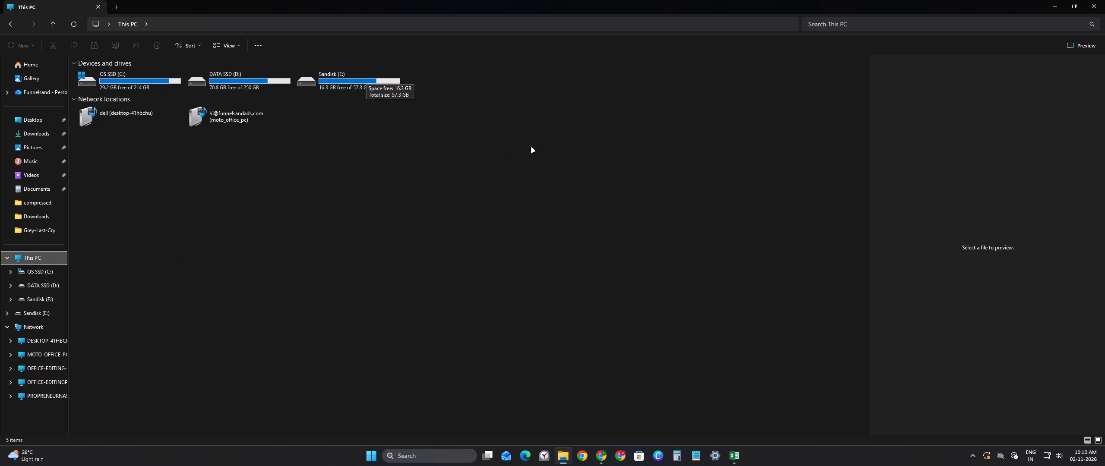
{"action": "double_click", "coordinate": [337, 86]}
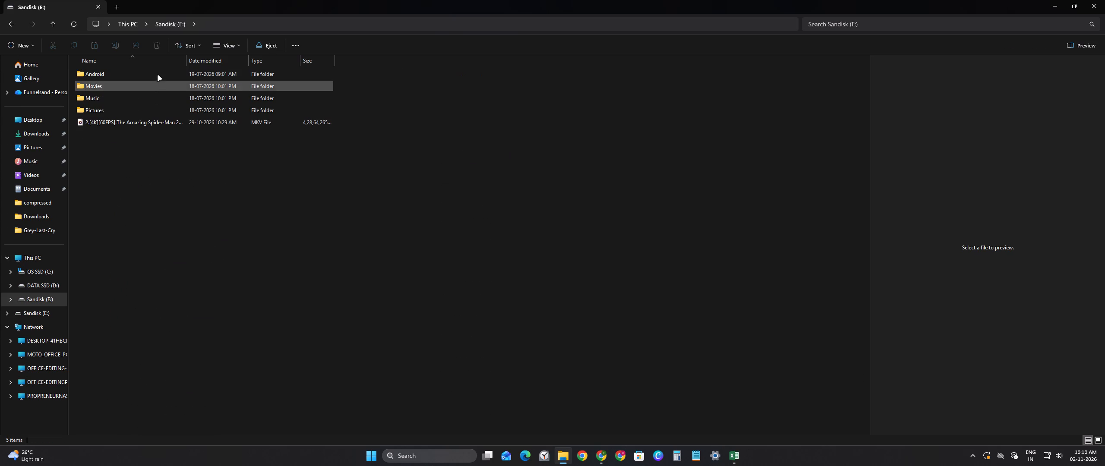
{"action": "left_click", "coordinate": [1090, 2]}
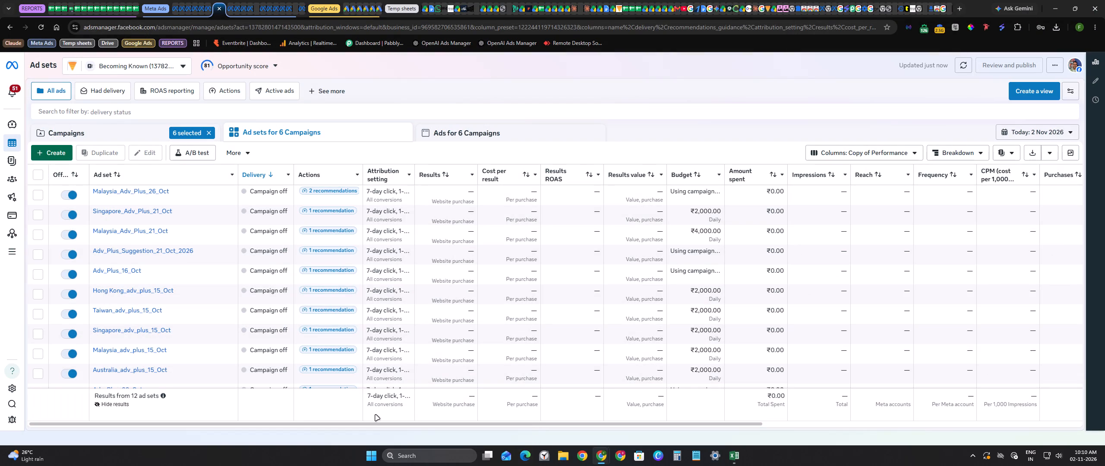
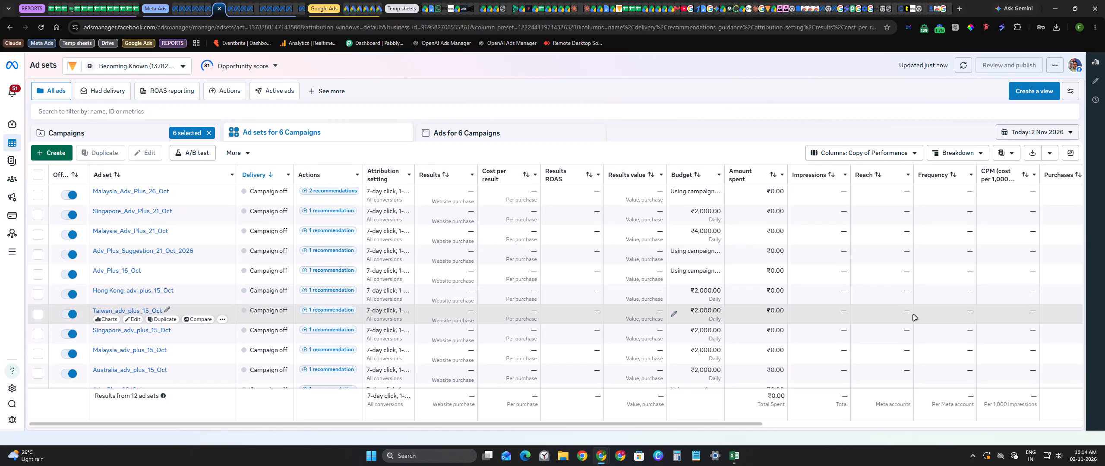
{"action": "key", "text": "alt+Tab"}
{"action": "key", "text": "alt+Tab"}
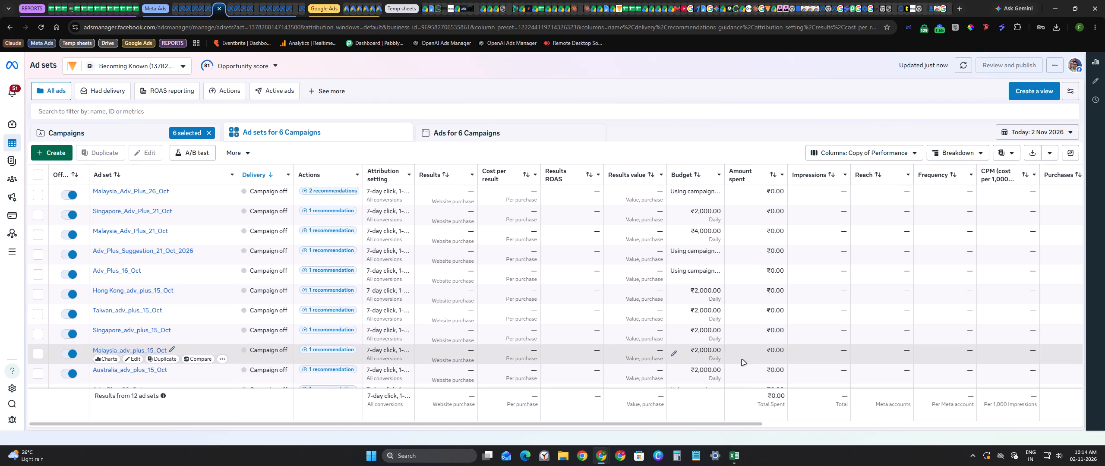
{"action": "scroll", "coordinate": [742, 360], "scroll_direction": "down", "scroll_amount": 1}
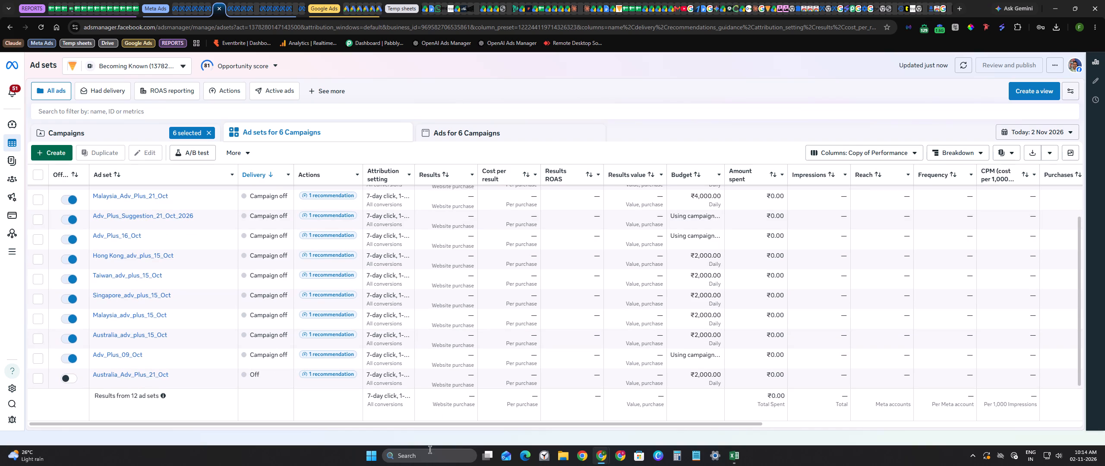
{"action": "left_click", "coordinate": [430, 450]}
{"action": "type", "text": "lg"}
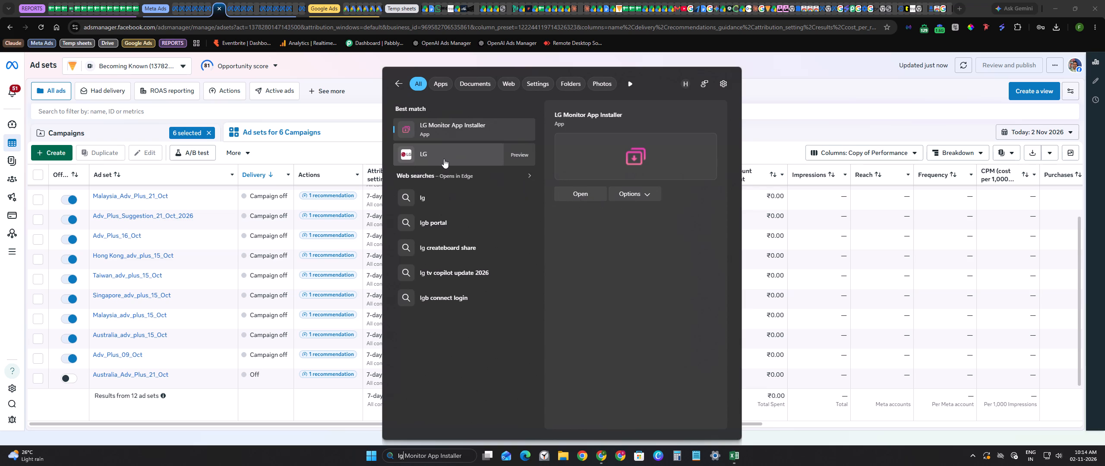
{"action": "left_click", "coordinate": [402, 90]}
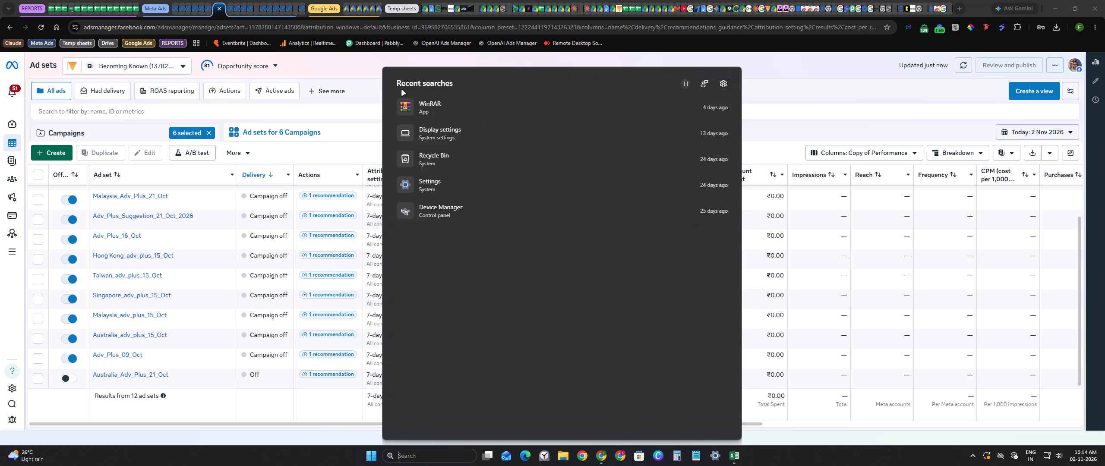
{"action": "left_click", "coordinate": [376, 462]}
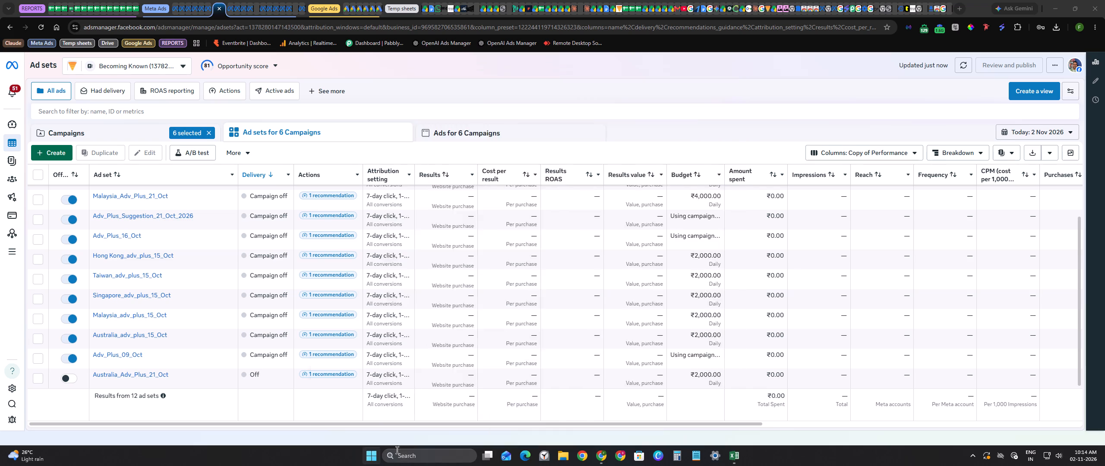
Find OnScreen Control in the Other group of installed apps and open its Screen Settings window.
{"action": "scroll", "coordinate": [604, 370], "scroll_direction": "down", "scroll_amount": 2}
{"action": "left_click", "coordinate": [614, 355]}
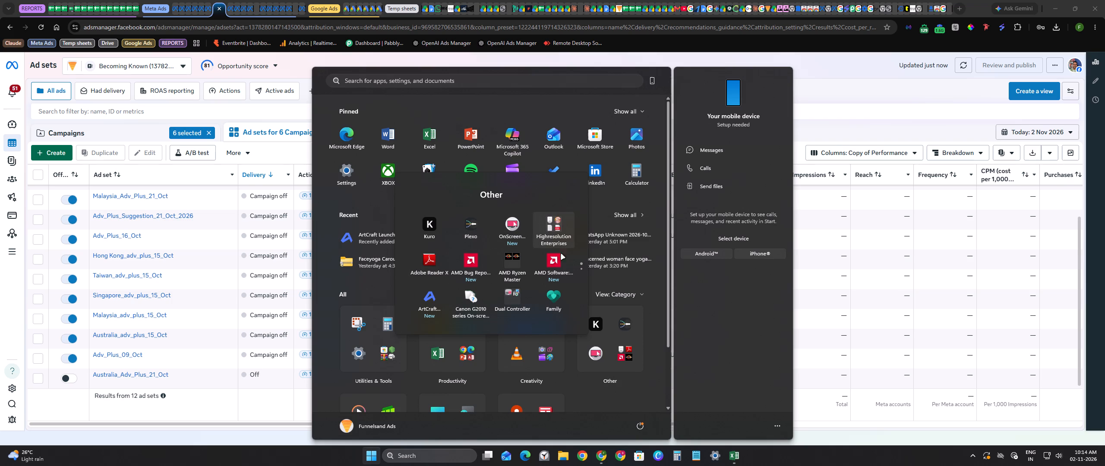
{"action": "left_click", "coordinate": [508, 302]}
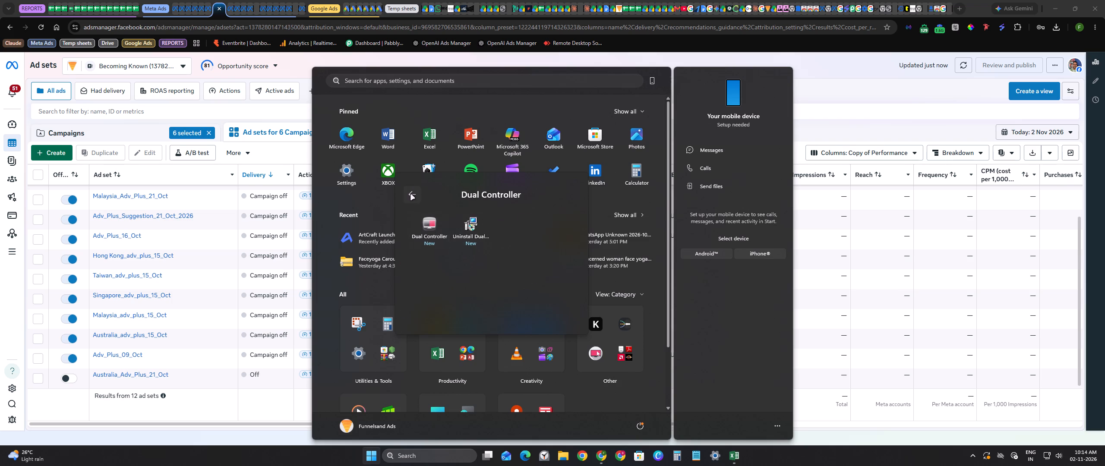
{"action": "left_click", "coordinate": [411, 195]}
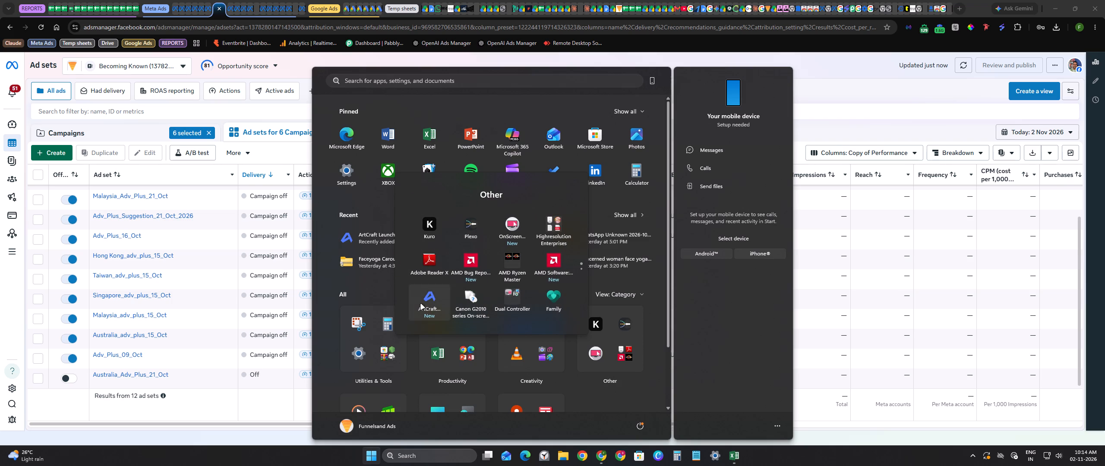
{"action": "scroll", "coordinate": [530, 268], "scroll_direction": "down", "scroll_amount": 2}
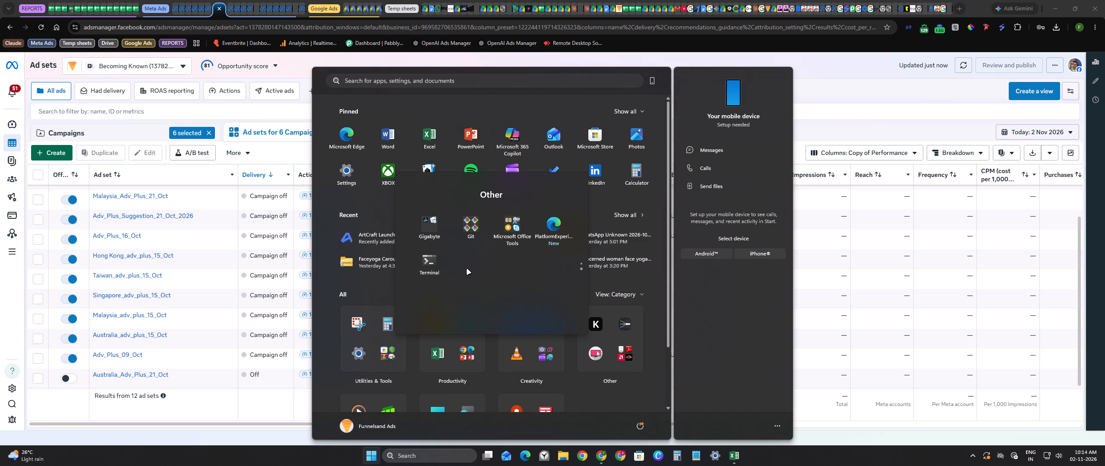
{"action": "scroll", "coordinate": [461, 270], "scroll_direction": "up", "scroll_amount": 1}
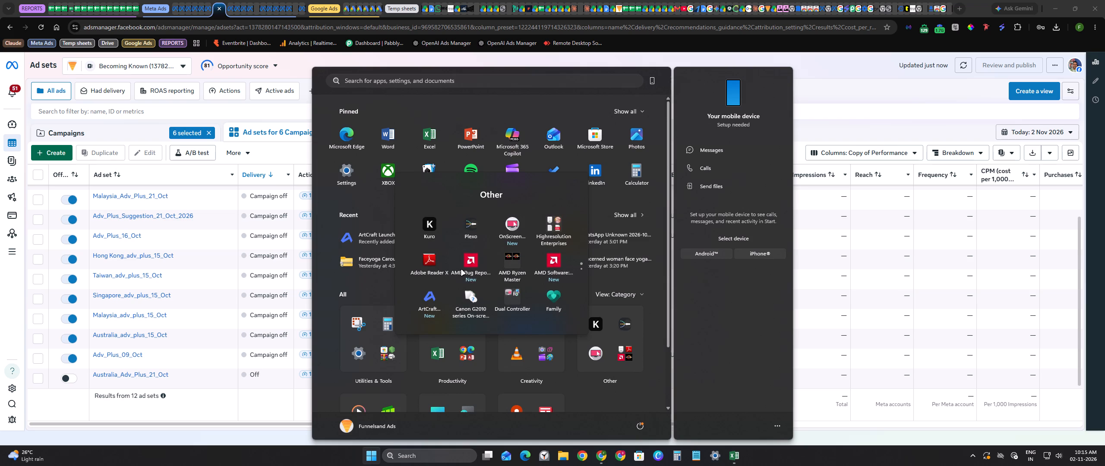
{"action": "left_click", "coordinate": [547, 238]}
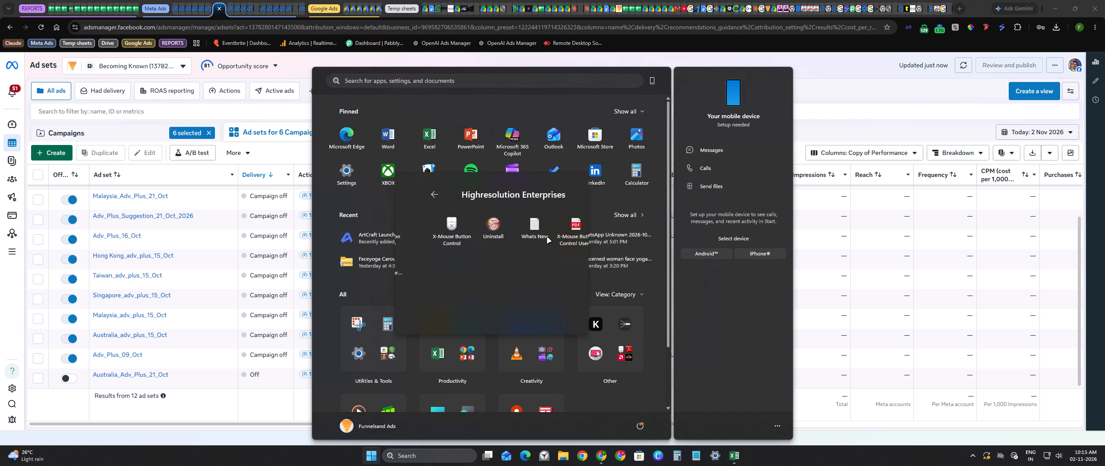
{"action": "left_click", "coordinate": [412, 193]}
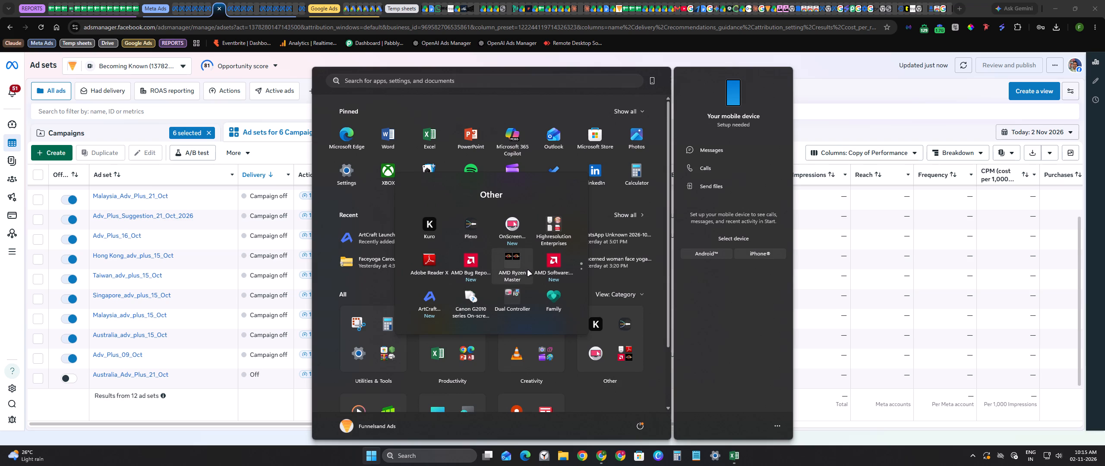
{"action": "scroll", "coordinate": [528, 272], "scroll_direction": "down", "scroll_amount": 4}
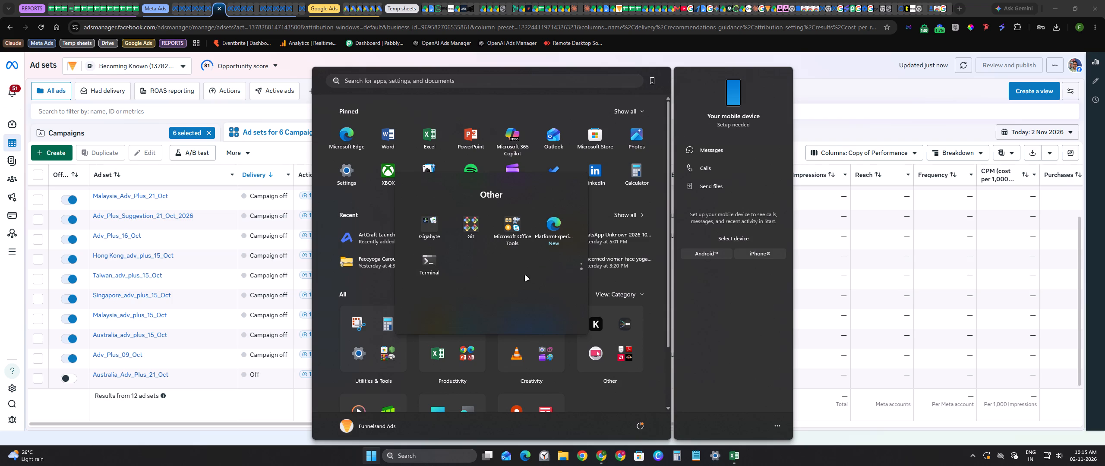
{"action": "scroll", "coordinate": [524, 268], "scroll_direction": "up", "scroll_amount": 2}
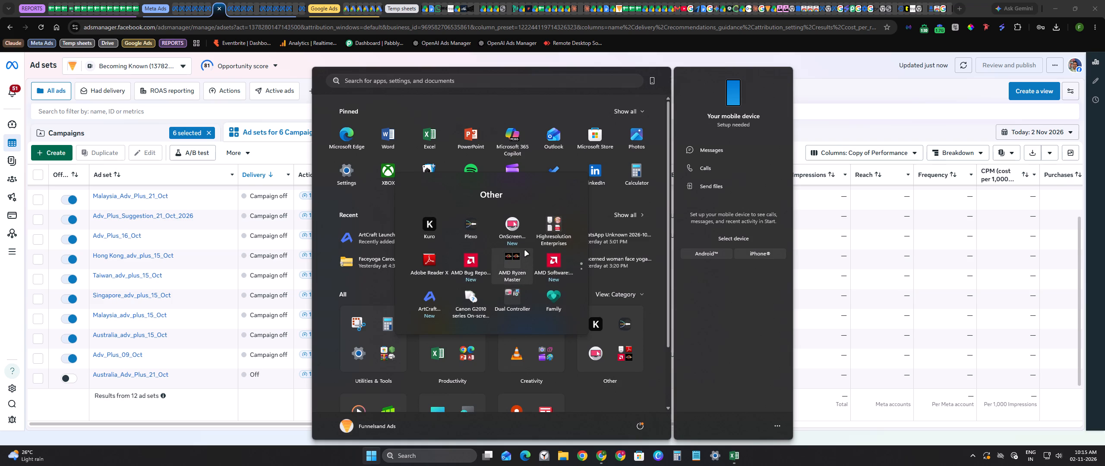
{"action": "left_click", "coordinate": [519, 232]}
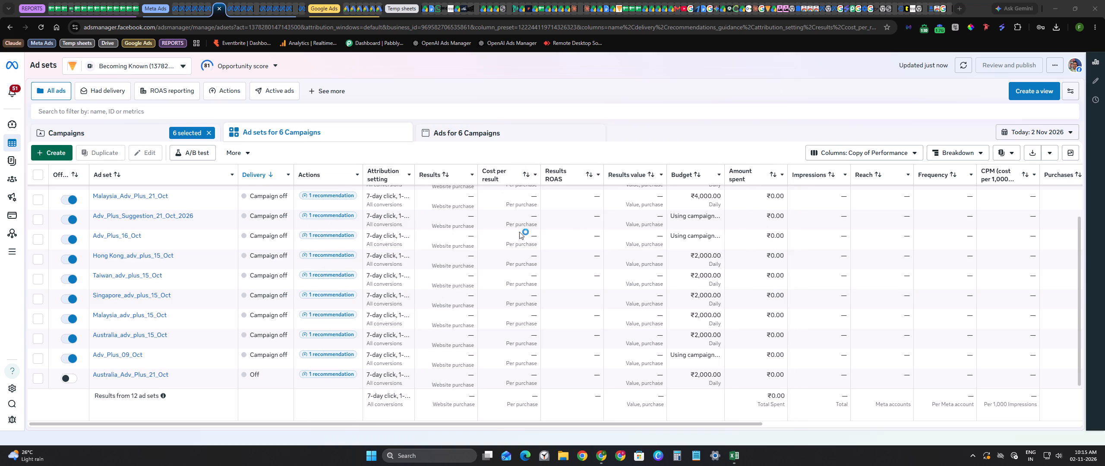
{"action": "left_click", "coordinate": [548, 285]}
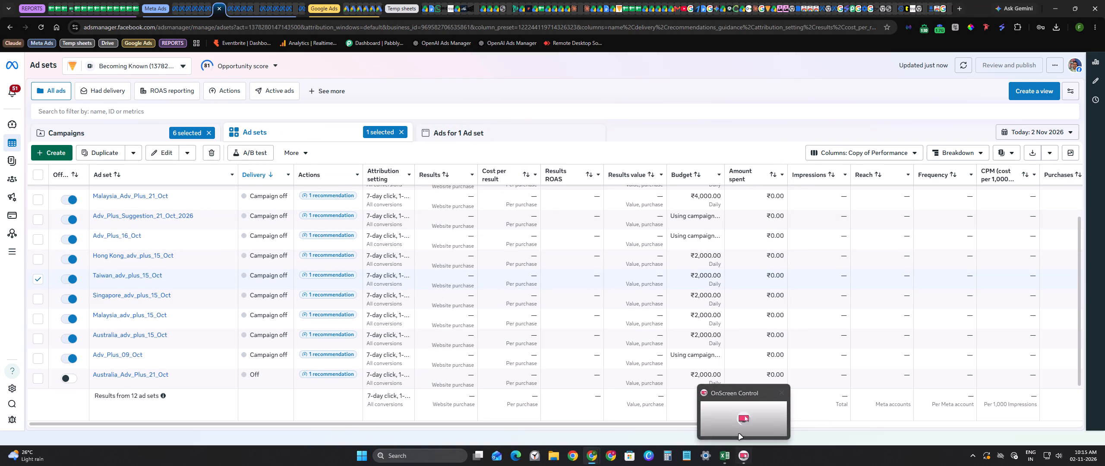
{"action": "left_click", "coordinate": [738, 431]}
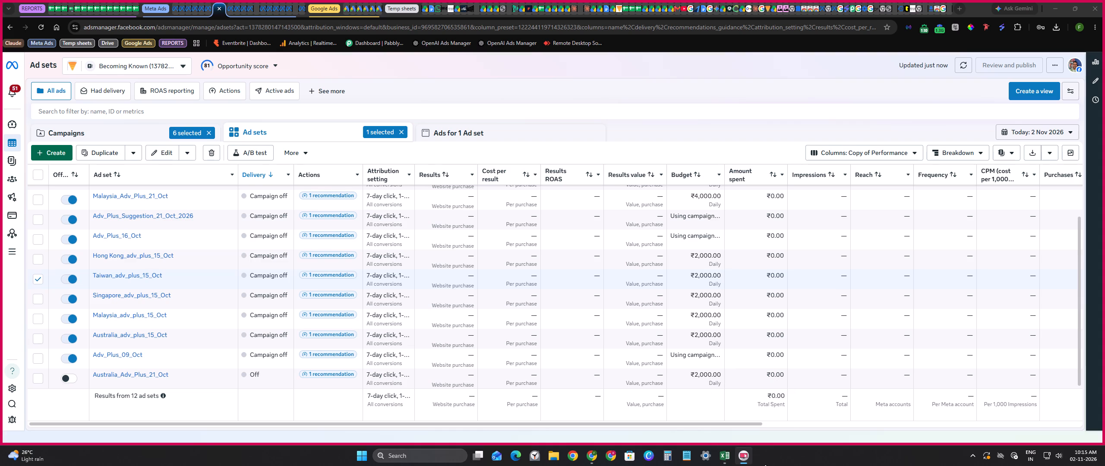
{"action": "left_click", "coordinate": [736, 415]}
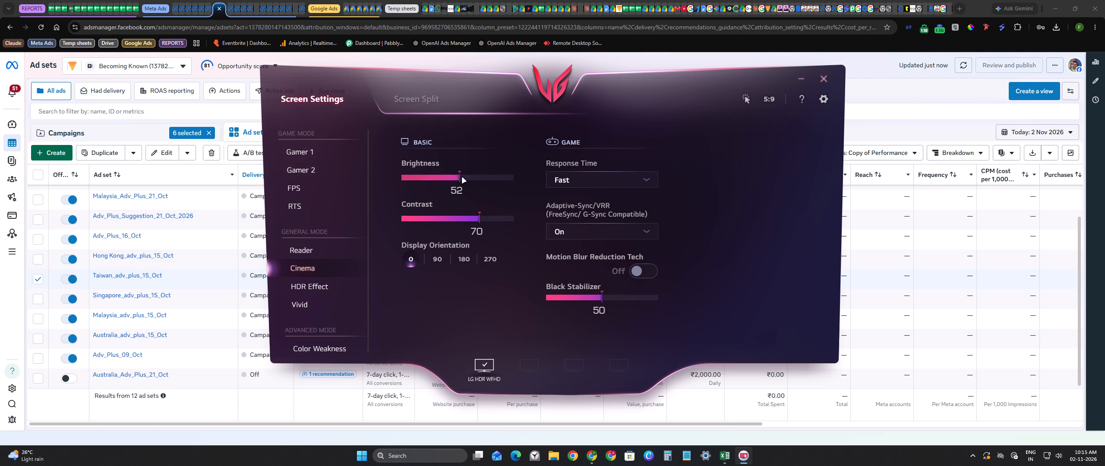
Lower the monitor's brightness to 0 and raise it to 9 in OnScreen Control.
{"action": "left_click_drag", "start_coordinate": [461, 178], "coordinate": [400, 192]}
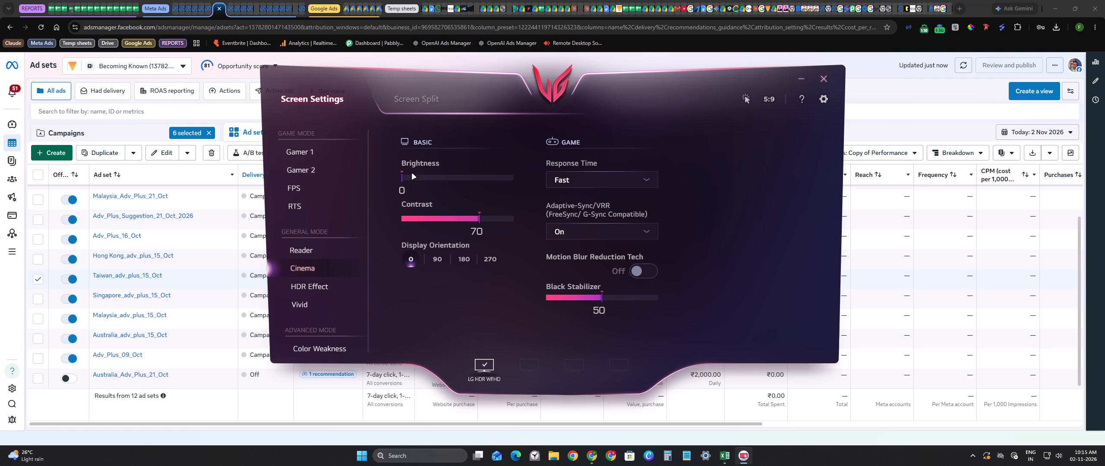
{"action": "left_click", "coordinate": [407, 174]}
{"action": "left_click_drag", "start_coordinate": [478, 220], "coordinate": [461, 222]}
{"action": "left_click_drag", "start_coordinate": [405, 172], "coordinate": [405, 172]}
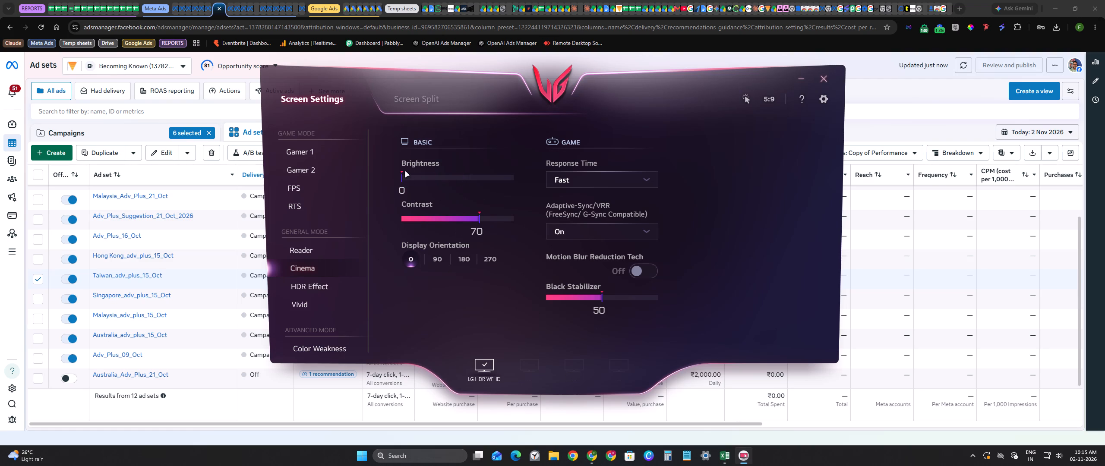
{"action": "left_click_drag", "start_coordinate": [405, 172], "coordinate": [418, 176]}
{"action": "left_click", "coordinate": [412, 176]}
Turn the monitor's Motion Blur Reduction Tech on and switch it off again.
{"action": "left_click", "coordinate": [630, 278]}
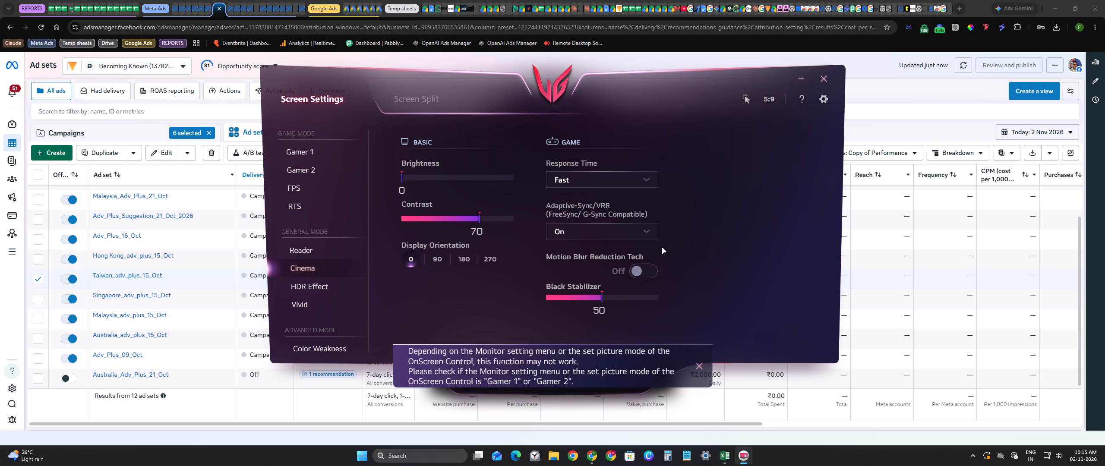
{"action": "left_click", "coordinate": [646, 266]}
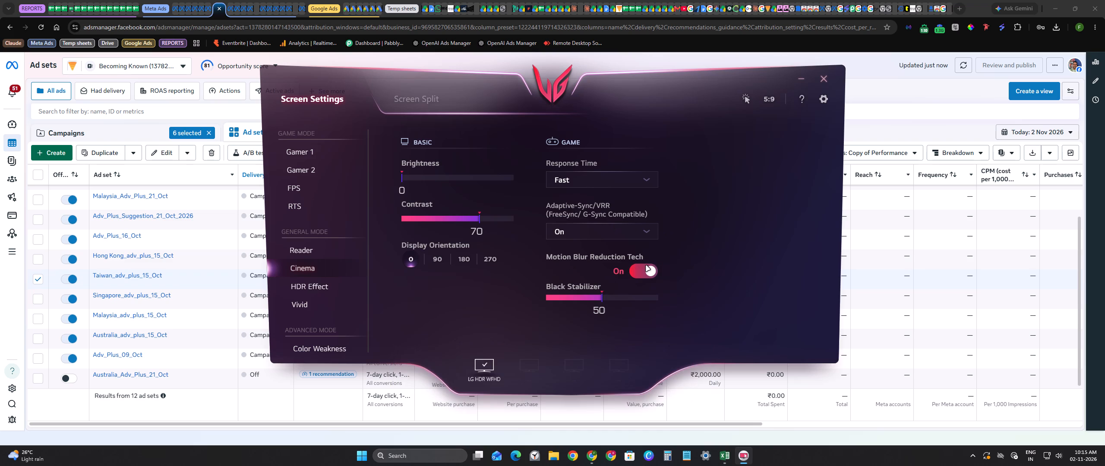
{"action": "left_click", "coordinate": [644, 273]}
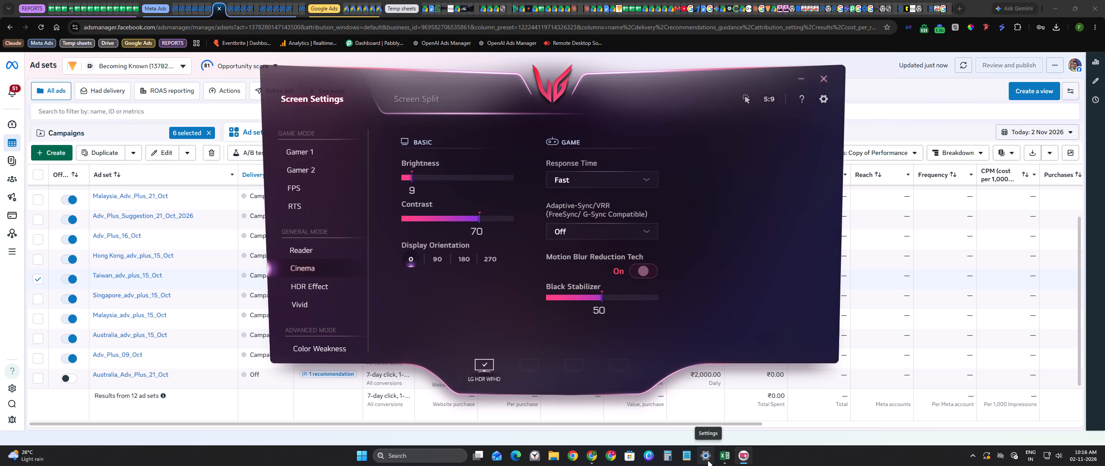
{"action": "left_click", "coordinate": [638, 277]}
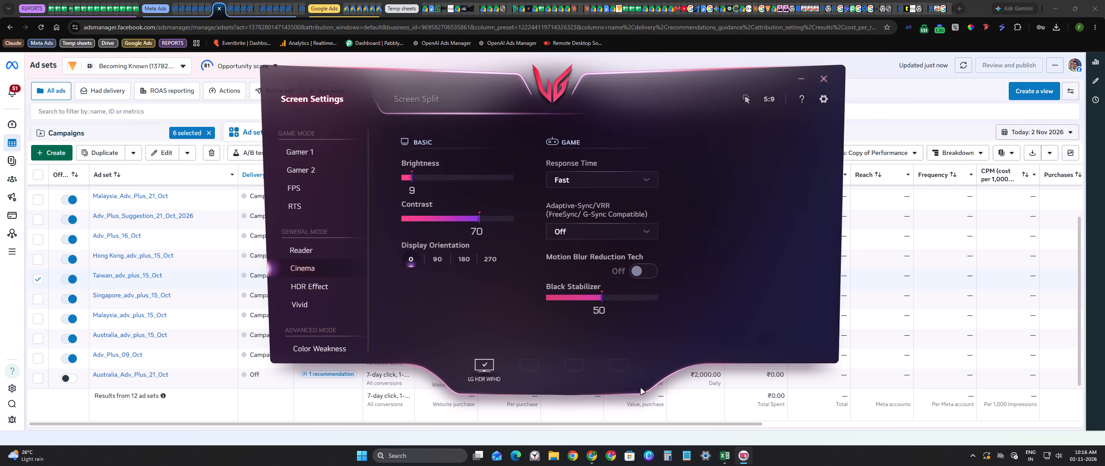
View the Advanced display page in Windows Settings and close the window, closing any blank Notepad windows opened on the way.
{"action": "left_click", "coordinate": [693, 459]}
{"action": "left_click", "coordinate": [699, 459]}
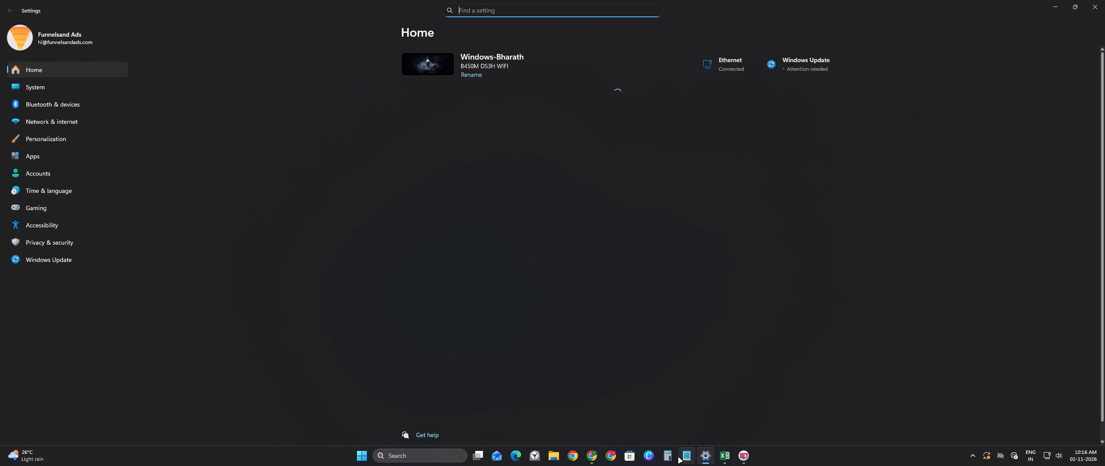
{"action": "left_click", "coordinate": [681, 458]}
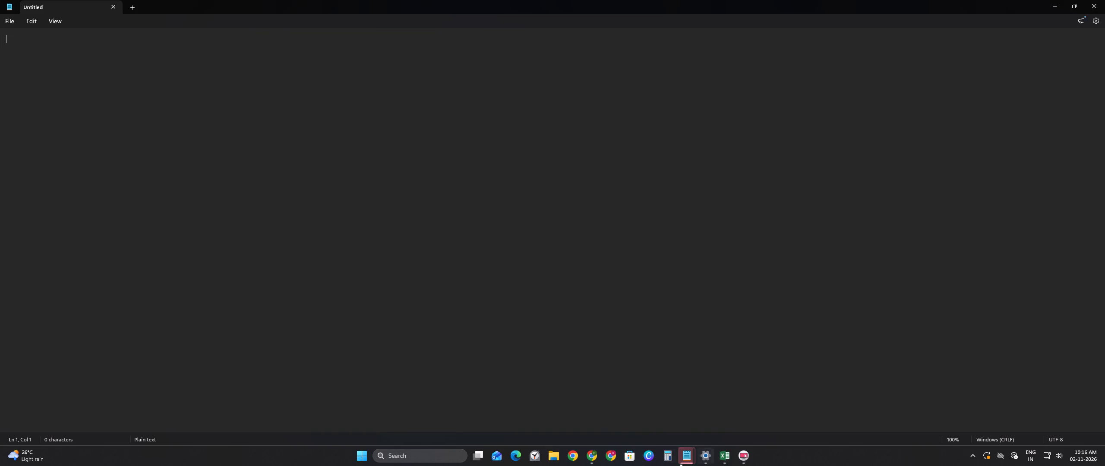
{"action": "left_click", "coordinate": [1104, 0]}
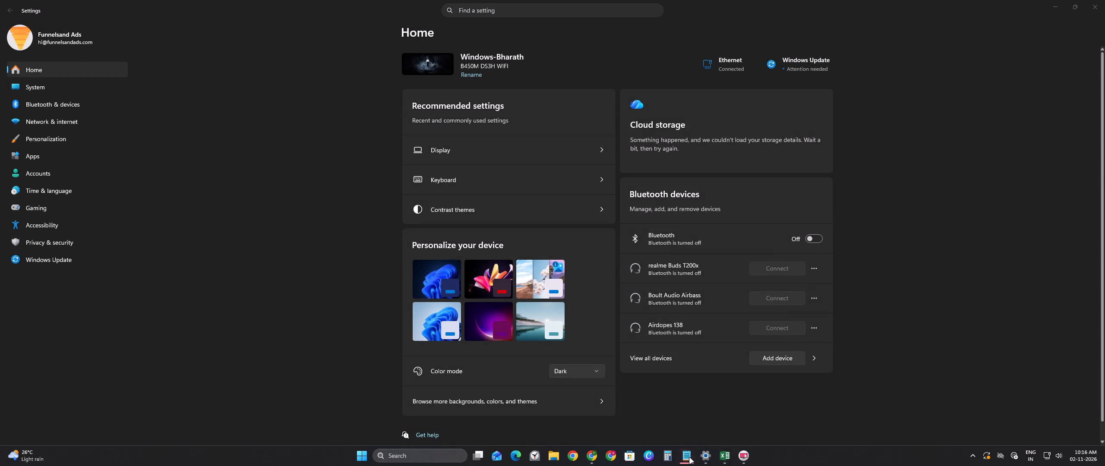
{"action": "left_click", "coordinate": [690, 458]}
{"action": "left_click", "coordinate": [1104, 0]}
{"action": "left_click", "coordinate": [456, 143]}
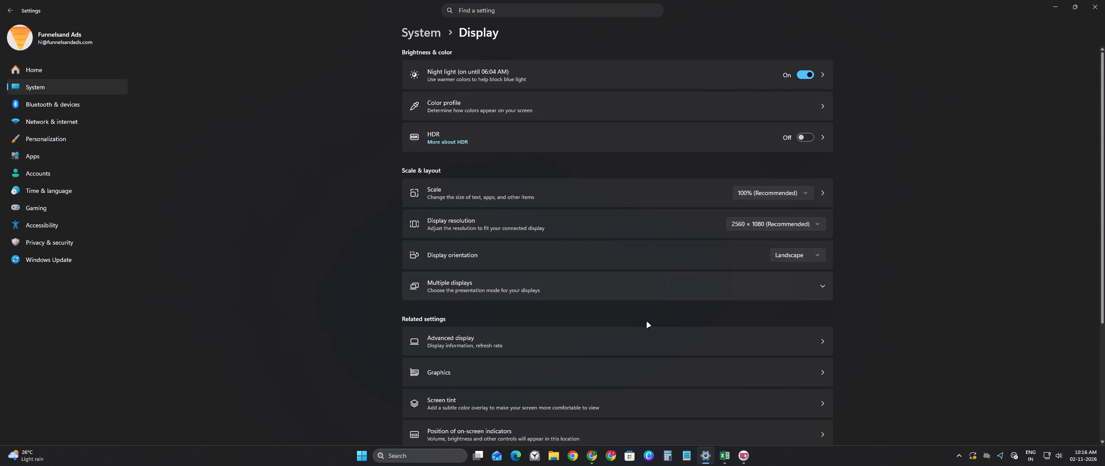
{"action": "left_click", "coordinate": [612, 343]}
{"action": "left_click", "coordinate": [1104, 0]}
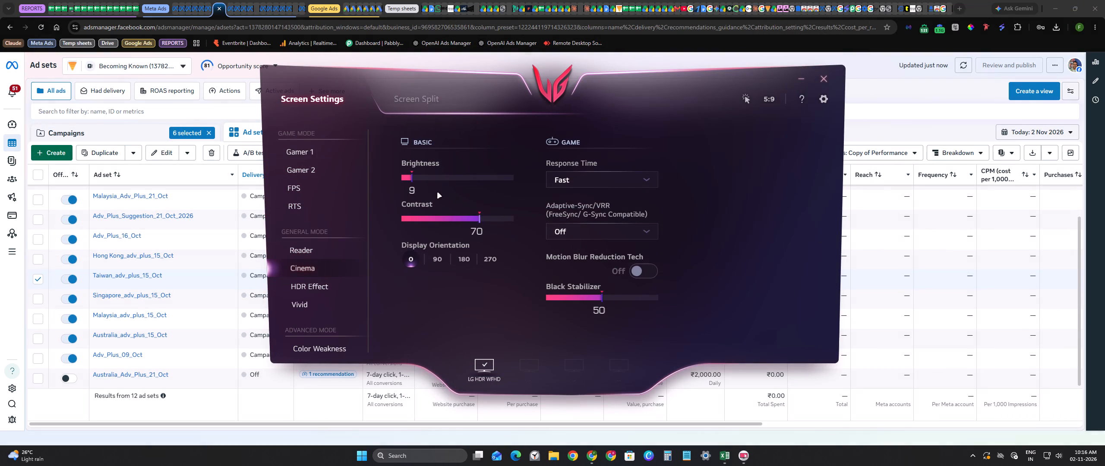
Set the monitor's brightness to 18 and close OnScreen Control.
{"action": "left_click_drag", "start_coordinate": [410, 180], "coordinate": [420, 181]}
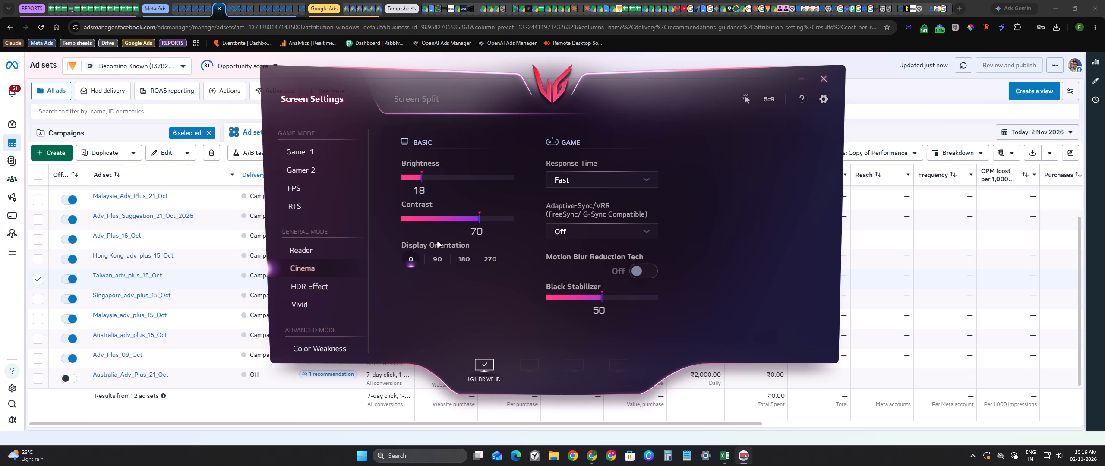
{"action": "left_click", "coordinate": [816, 83]}
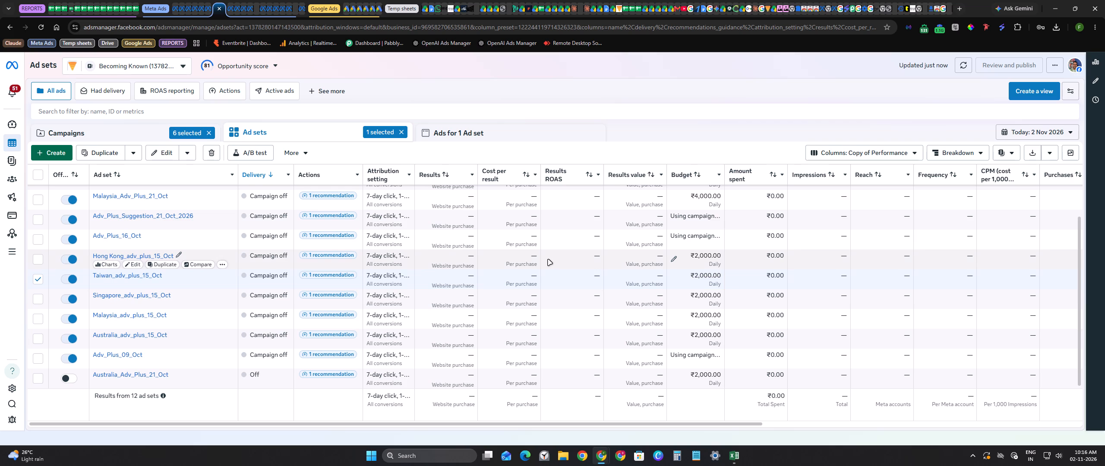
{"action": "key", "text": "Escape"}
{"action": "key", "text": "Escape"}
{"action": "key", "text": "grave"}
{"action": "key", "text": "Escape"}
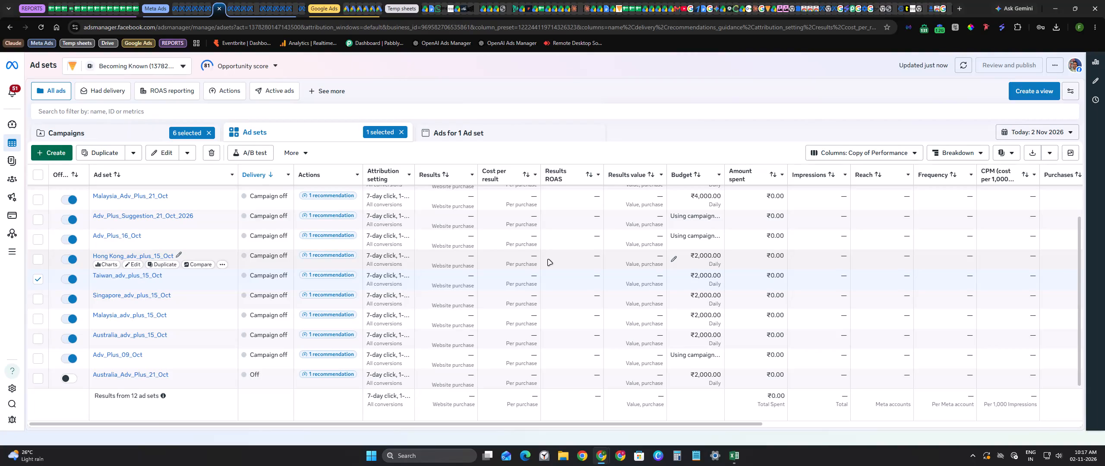
Add the first campaign in the Becoming Known account to the selected campaigns and show their ad sets.
{"action": "key", "text": "alt+Tab"}
{"action": "key", "text": "alt+Tab"}
{"action": "key", "text": "alt+Tab"}
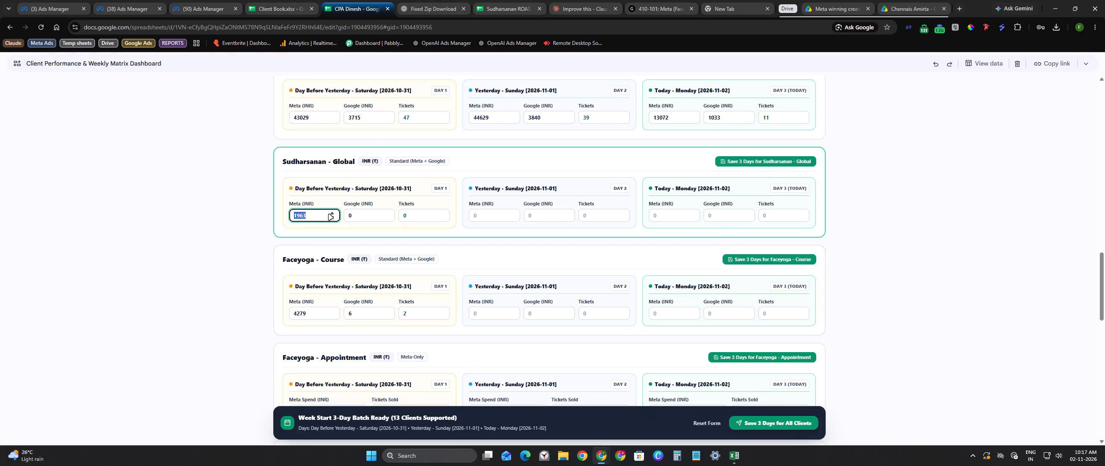
{"action": "key", "text": "alt+Tab"}
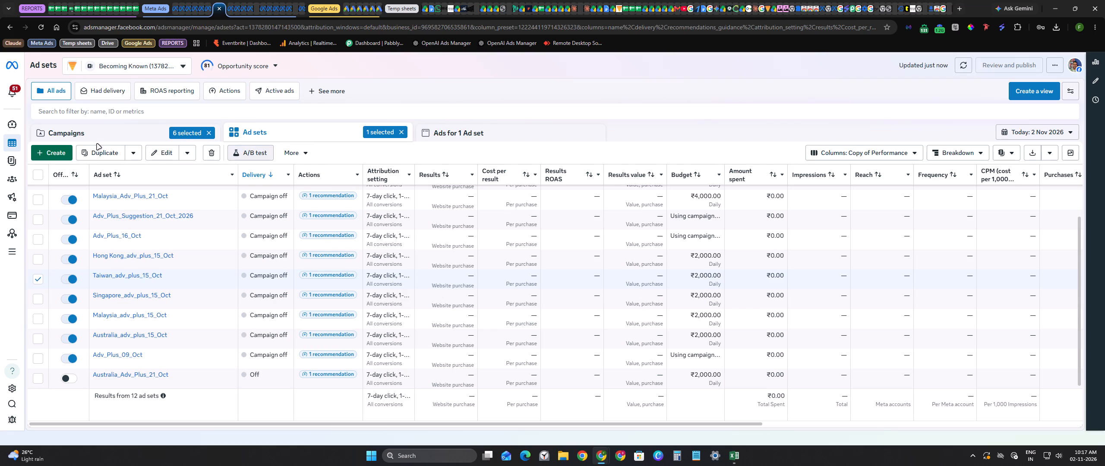
{"action": "left_click", "coordinate": [97, 144]}
{"action": "left_click", "coordinate": [98, 139]}
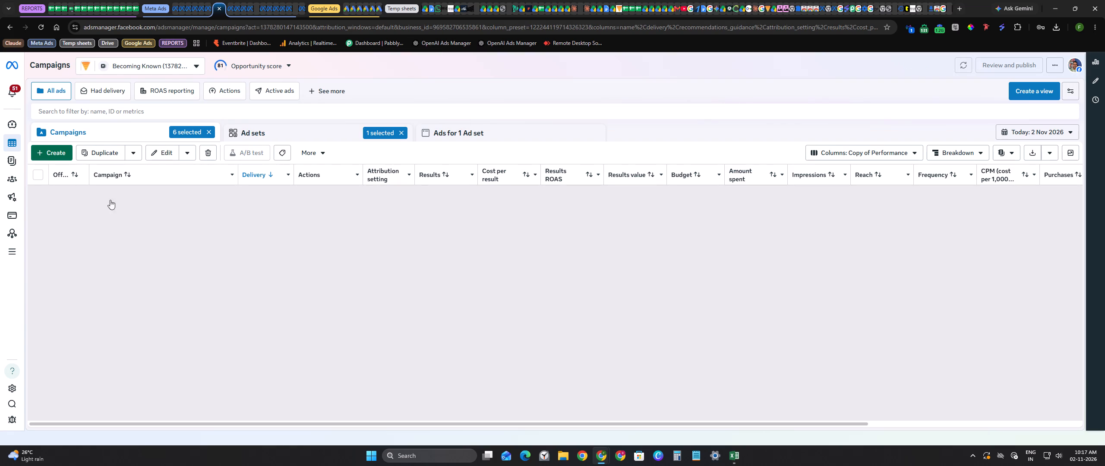
{"action": "left_click", "coordinate": [35, 198]}
{"action": "left_click", "coordinate": [268, 136]}
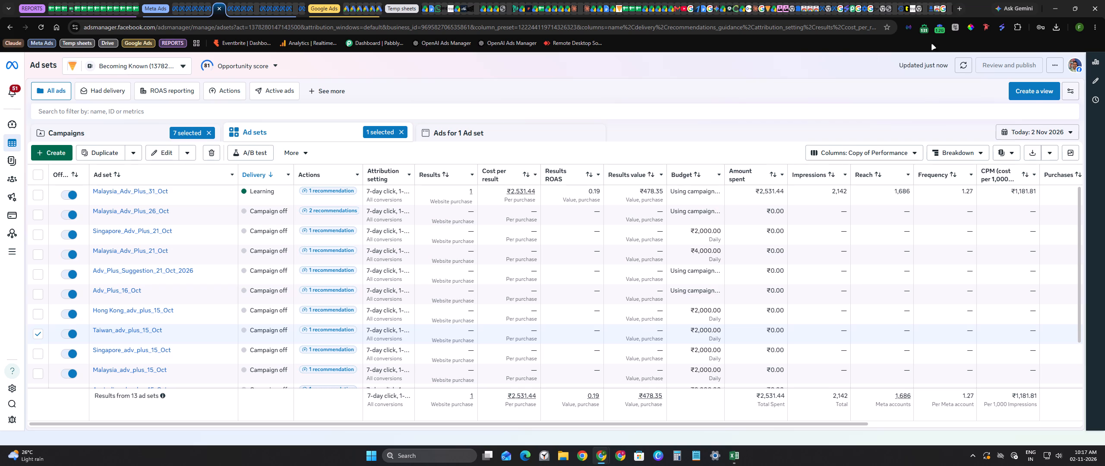
Show the ad sets' spend for 31 Oct 2026 and set Sudharsanan - Global's Saturday Meta value to 3724 in the dashboard.
{"action": "left_click", "coordinate": [1026, 135]}
{"action": "left_click", "coordinate": [835, 185]}
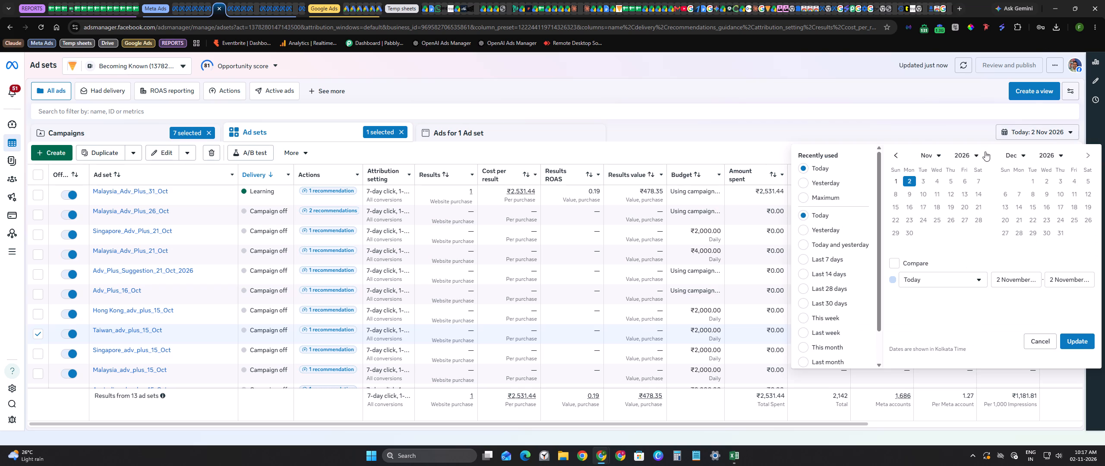
{"action": "left_click", "coordinate": [1063, 128]}
{"action": "left_click", "coordinate": [896, 148]}
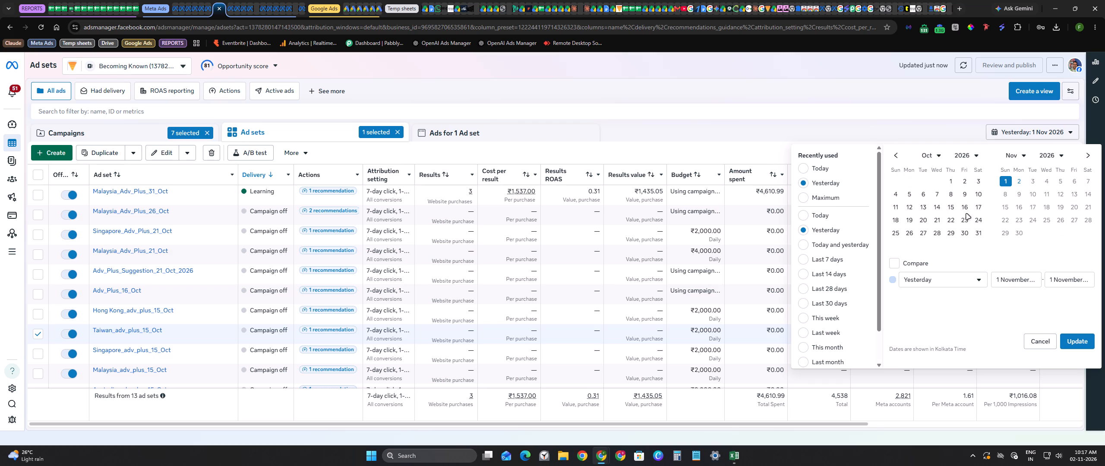
{"action": "left_click", "coordinate": [981, 236]}
{"action": "left_click", "coordinate": [1079, 342]}
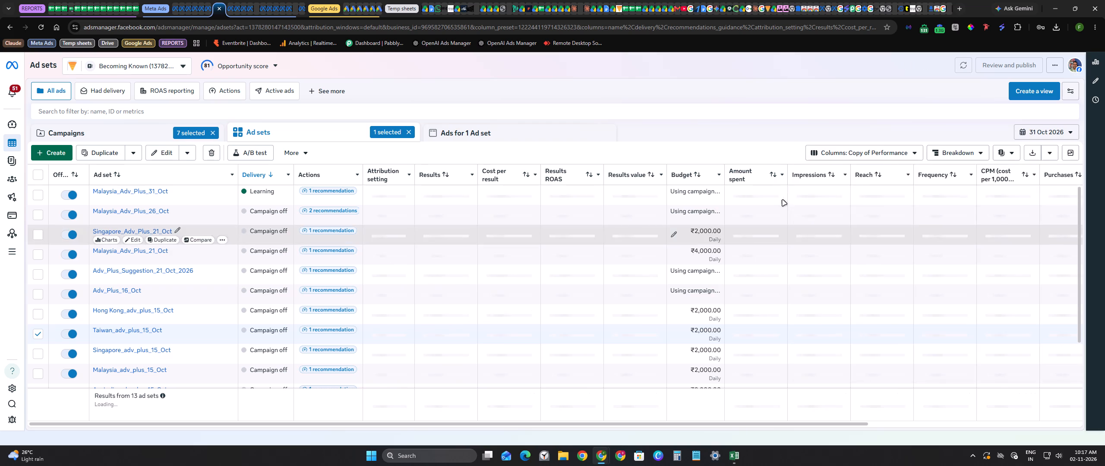
{"action": "key", "text": "alt+Tab"}
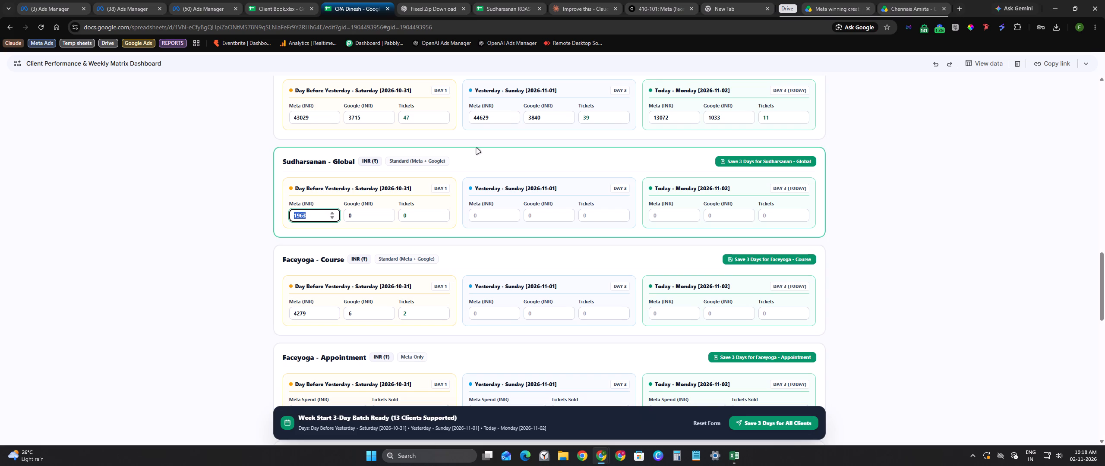
{"action": "type", "text": "3724"}
{"action": "key", "text": "Tab"}
{"action": "key", "text": "Tab"}
{"action": "key", "text": "Tab"}
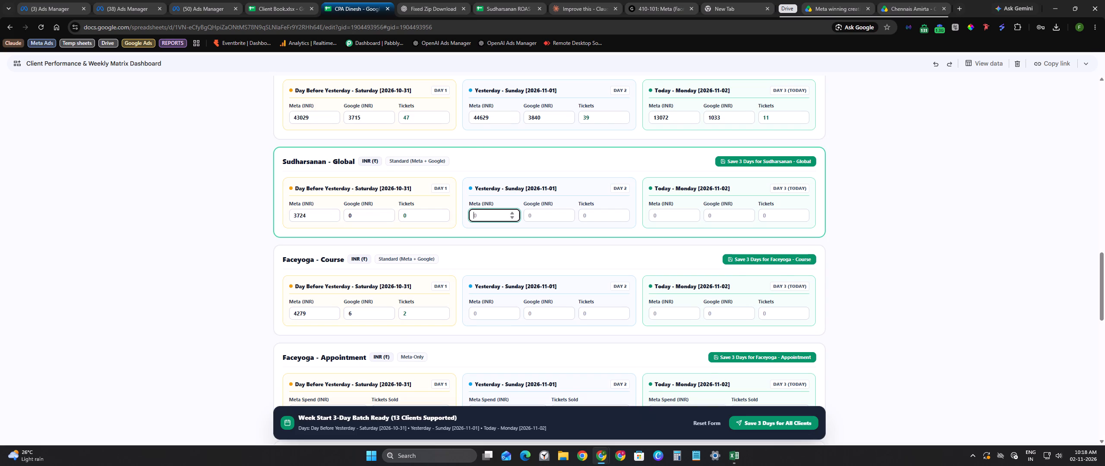
Show the ad sets' spend for yesterday, 1 Nov 2026, and enter 4610 as Sudharsanan - Global's Sunday Meta value.
{"action": "key", "text": "alt+Tab"}
{"action": "left_click", "coordinate": [1031, 136]}
{"action": "left_click", "coordinate": [816, 184]}
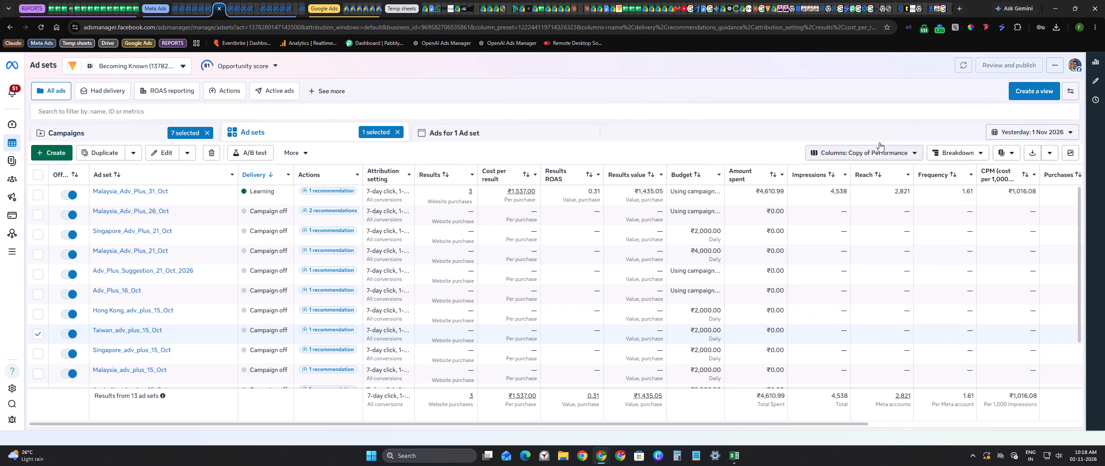
{"action": "key", "text": "alt+Tab"}
{"action": "type", "text": "4610"}
{"action": "key", "text": "Tab"}
{"action": "key", "text": "Tab"}
{"action": "key", "text": "Tab"}
Show the ad sets' spend for today, 2 Nov 2026, and enter 2531 as Sudharsanan - Global's Monday Meta value.
{"action": "key", "text": "alt+Tab"}
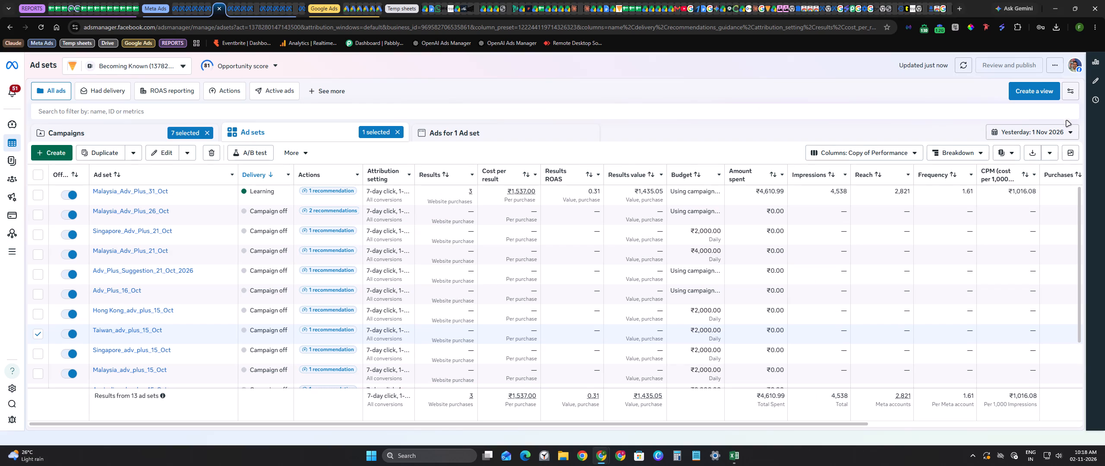
{"action": "left_click", "coordinate": [1054, 137]}
{"action": "left_click", "coordinate": [805, 170]}
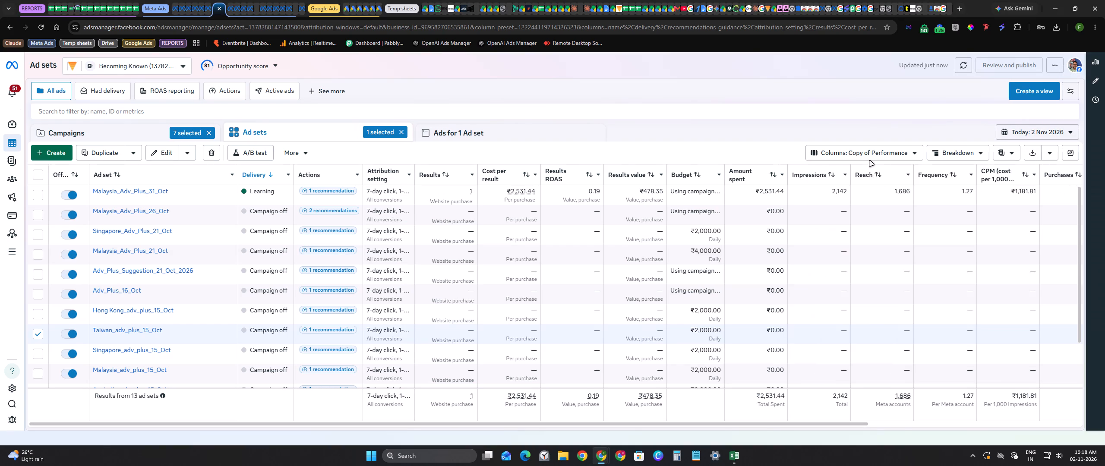
{"action": "key", "text": "alt+Tab"}
{"action": "type", "text": "2531"}
Look up the 31 Oct, 1 Nov and 2 Nov ticket counts in the Sudharsanan - Workshop Registrations sheet.
{"action": "left_click_drag", "start_coordinate": [363, 217], "coordinate": [189, 217]}
{"action": "key", "text": "alt+Tab"}
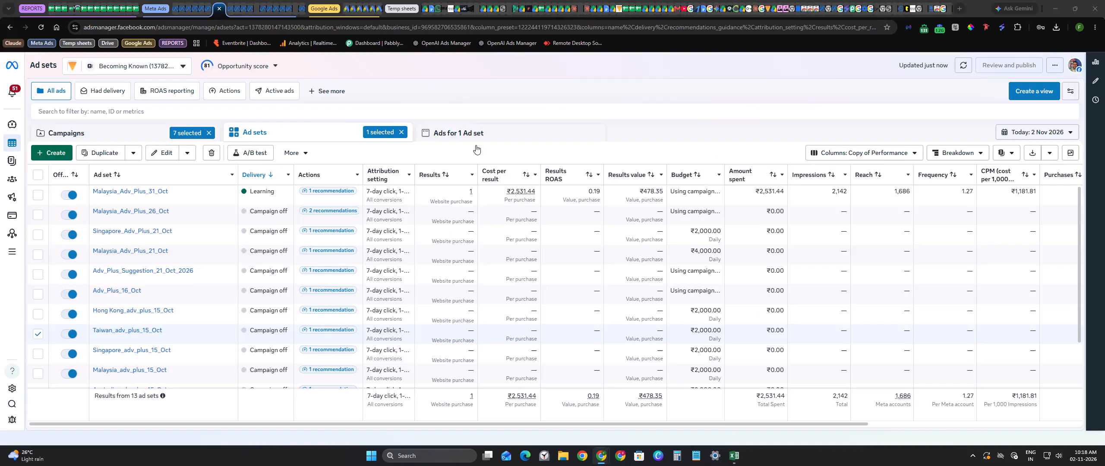
{"action": "key", "text": "alt+Tab"}
{"action": "left_click_drag", "start_coordinate": [416, 219], "coordinate": [18, 146]}
{"action": "key", "text": "alt+Tab"}
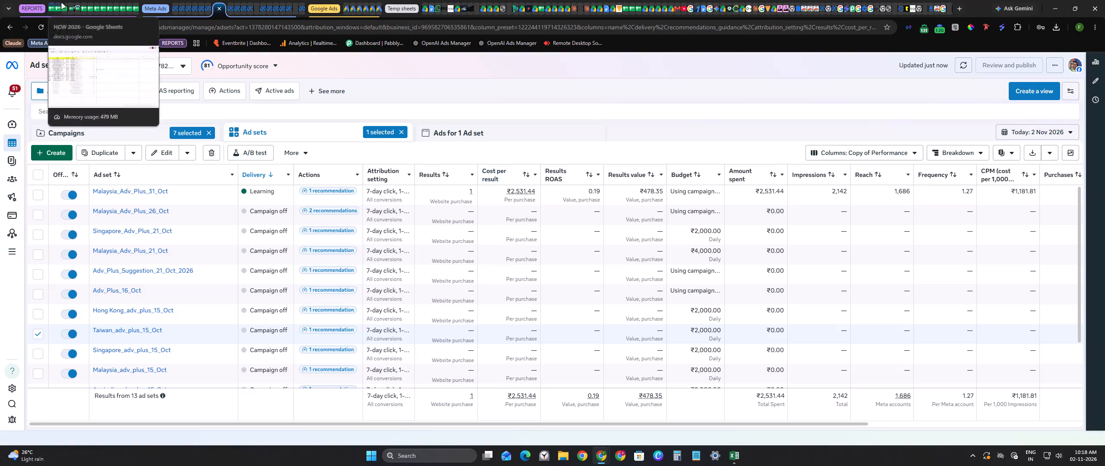
{"action": "left_click", "coordinate": [79, 7]}
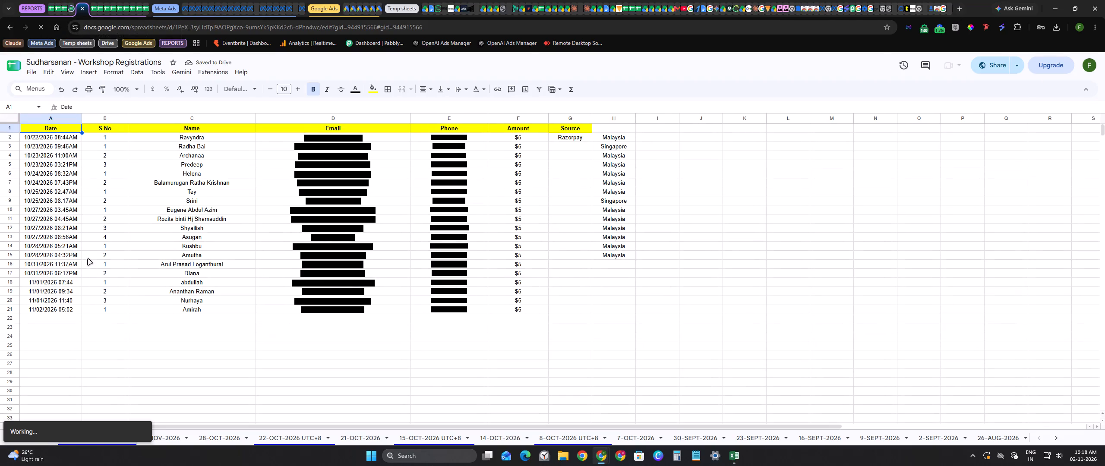
{"action": "left_click", "coordinate": [100, 271]}
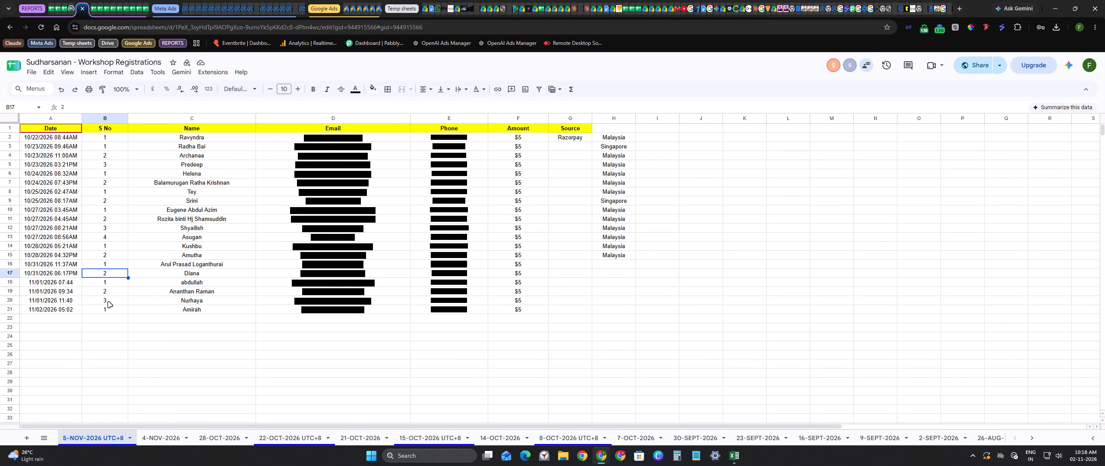
{"action": "left_click", "coordinate": [108, 302]}
{"action": "left_click", "coordinate": [108, 311]}
Enter Sudharsanan - Global's tickets as 2 for Saturday, 3 for Sunday and 1 for Monday, and save its three days.
{"action": "key", "text": "alt+Tab"}
{"action": "key", "text": "2"}
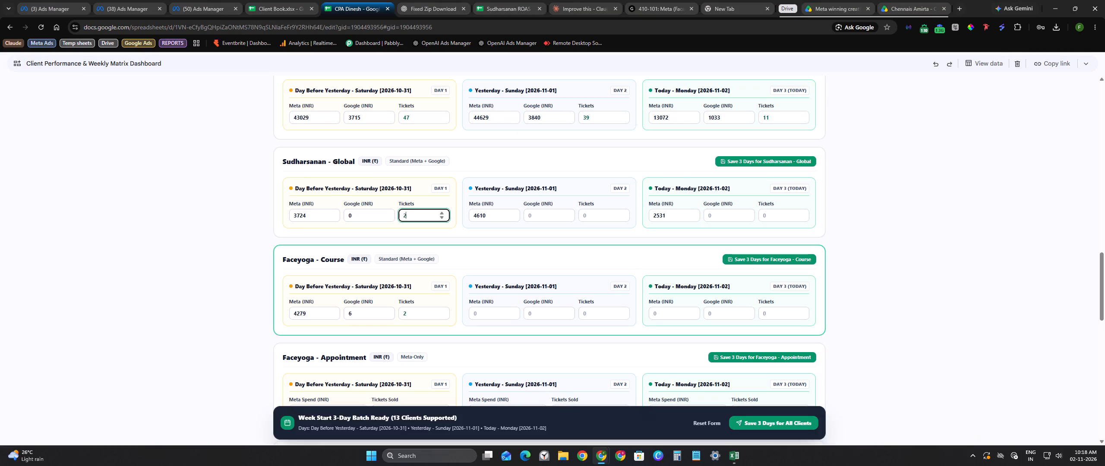
{"action": "key", "text": "Tab"}
{"action": "key", "text": "Tab"}
{"action": "key", "text": "Tab"}
{"action": "key", "text": "3"}
{"action": "key", "text": "Tab"}
{"action": "key", "text": "Tab"}
{"action": "key", "text": "Tab"}
{"action": "key", "text": "1"}
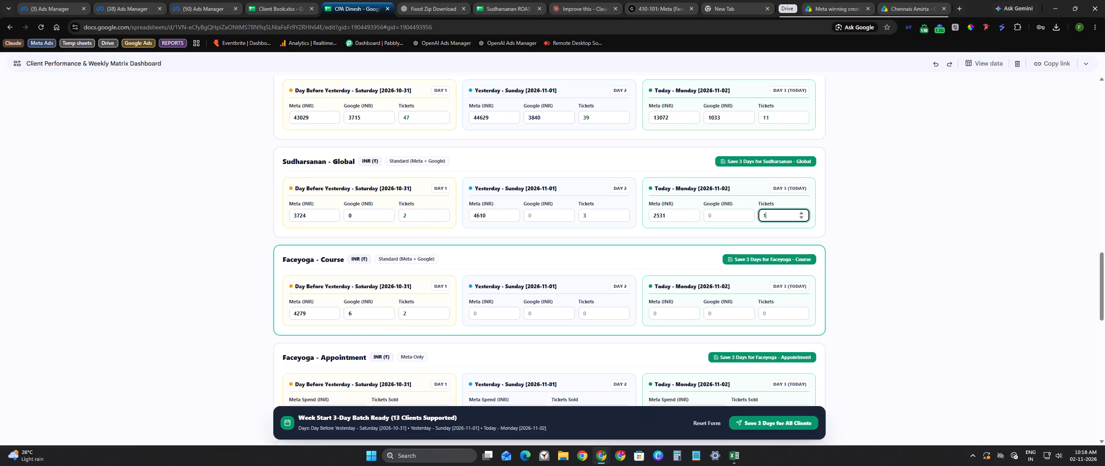
{"action": "left_click", "coordinate": [792, 161]}
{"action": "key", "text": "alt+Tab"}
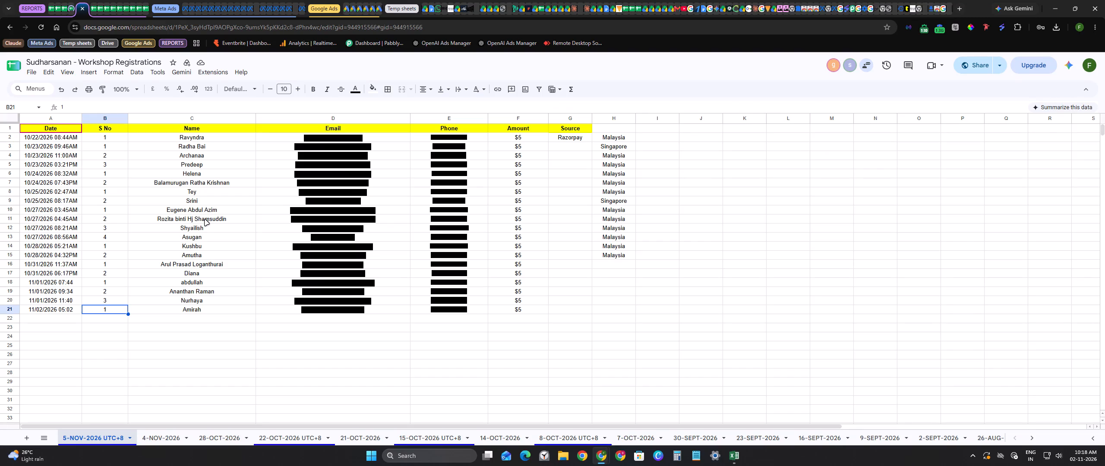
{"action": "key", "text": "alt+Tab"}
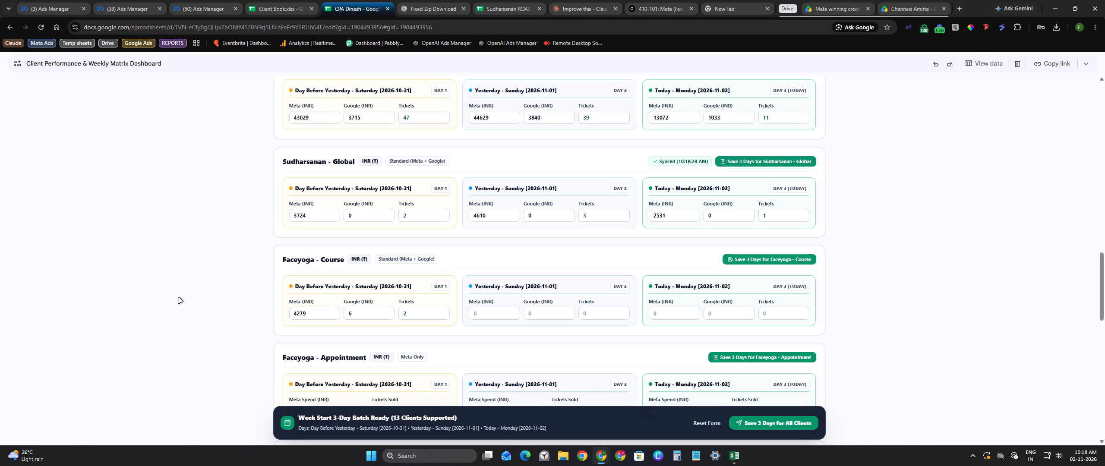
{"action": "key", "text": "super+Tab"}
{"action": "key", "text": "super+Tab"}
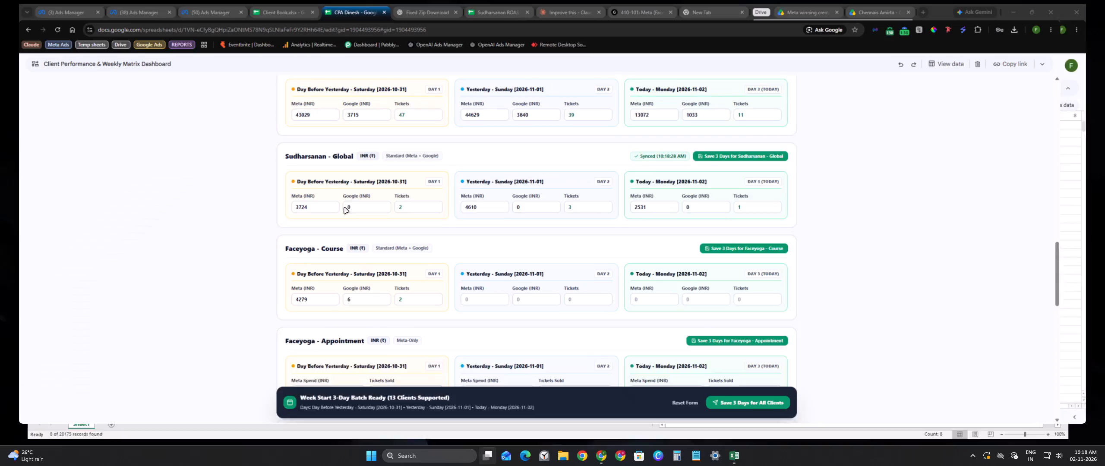
Recheck the daily serial numbers and registrants from 28 Oct to 2 Nov in the 5-NOV-2026 UTC+8 registrations sheet.
{"action": "key", "text": "alt+Tab"}
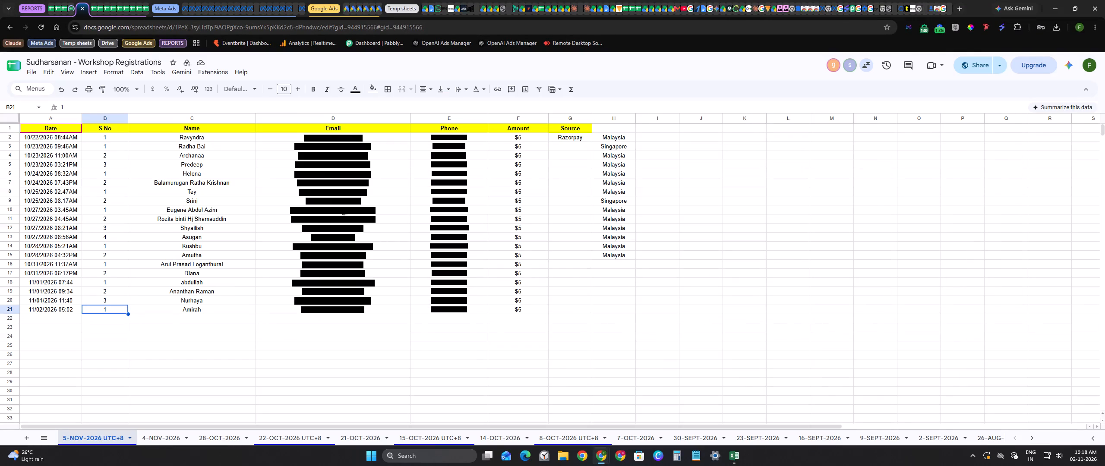
{"action": "left_click", "coordinate": [186, 246]}
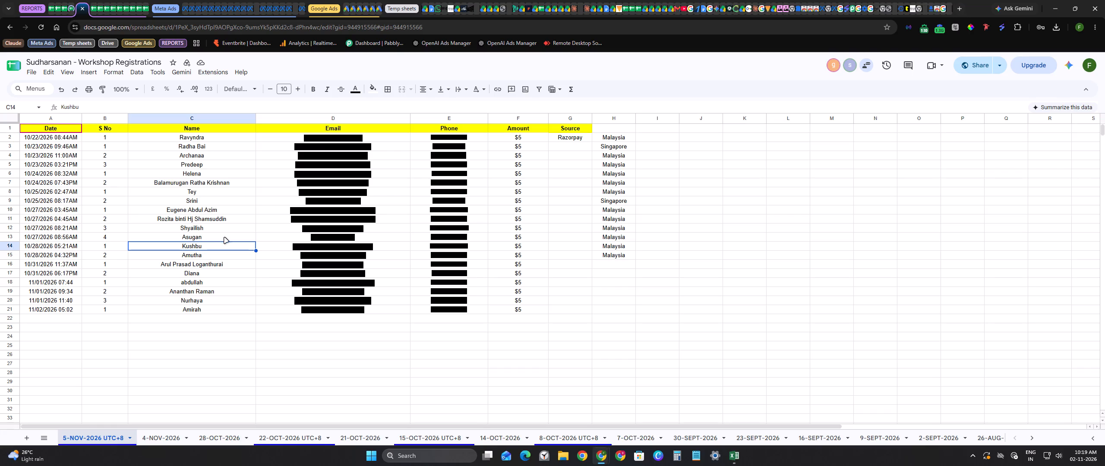
{"action": "left_click", "coordinate": [195, 248]}
{"action": "left_click", "coordinate": [198, 258]}
{"action": "left_click", "coordinate": [112, 274]}
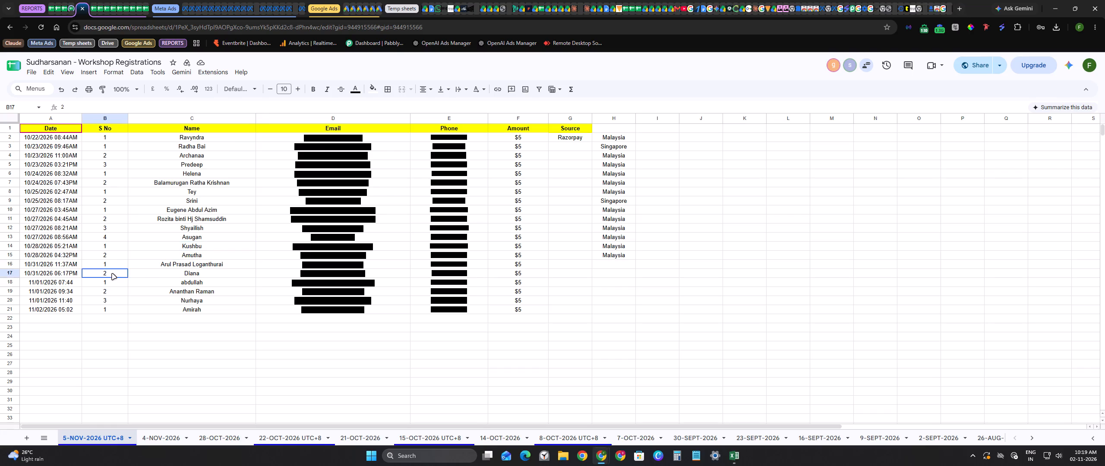
{"action": "left_click", "coordinate": [120, 302]}
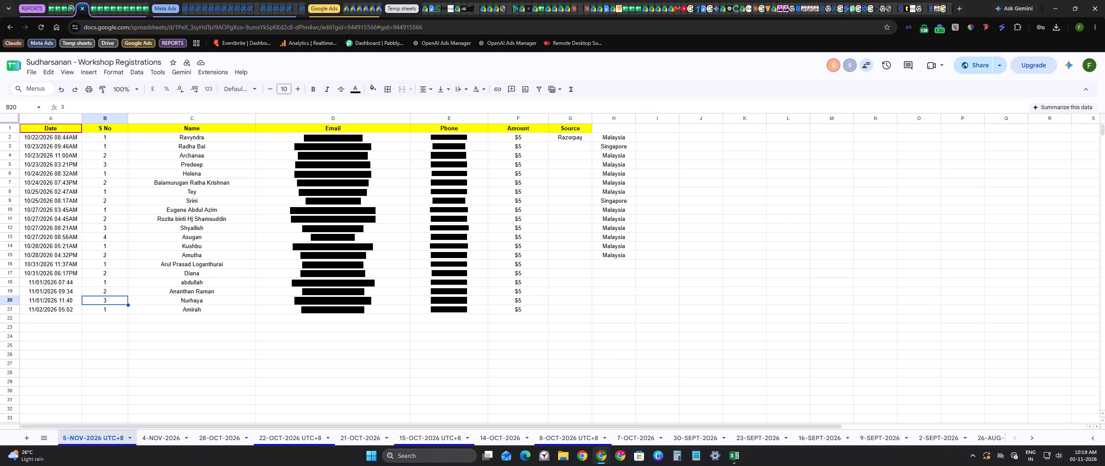
{"action": "left_click", "coordinate": [105, 276]}
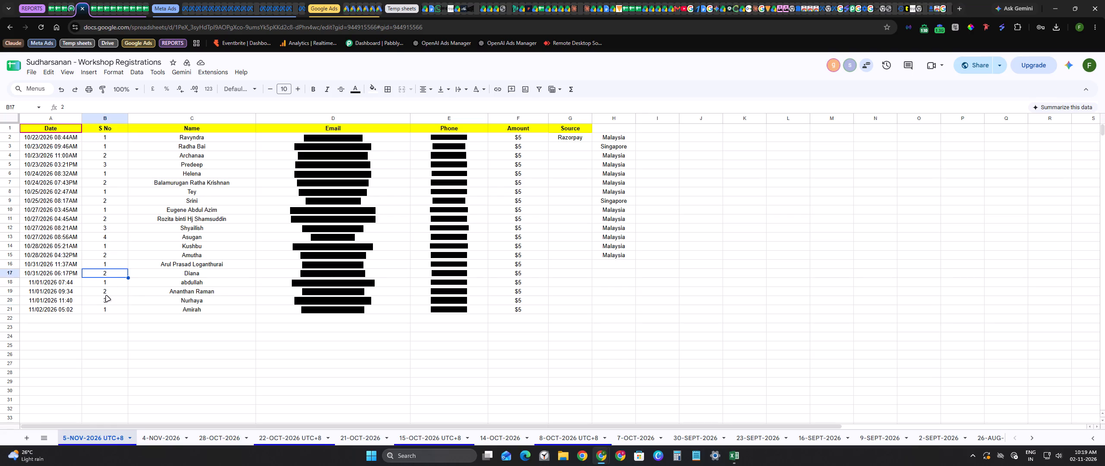
{"action": "left_click", "coordinate": [105, 301]}
{"action": "left_click", "coordinate": [108, 309]}
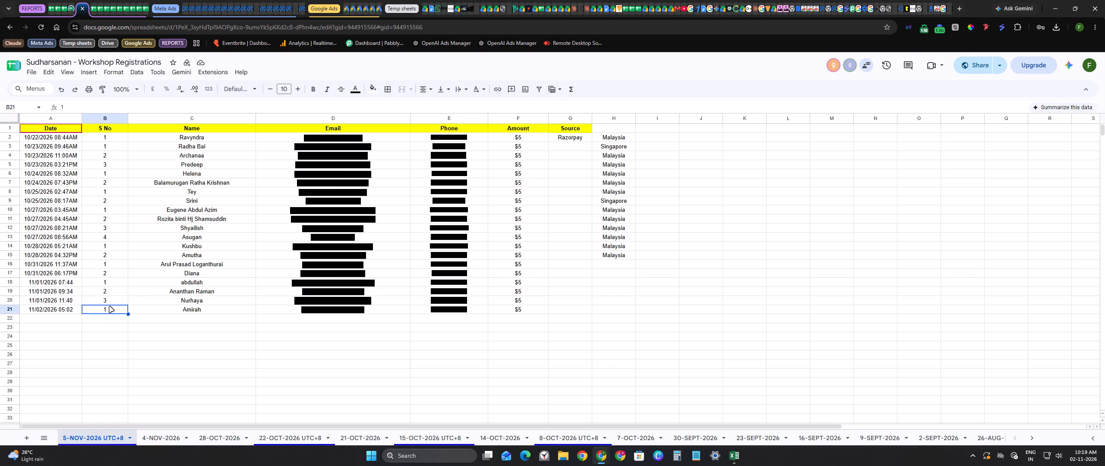
{"action": "left_click", "coordinate": [113, 300]}
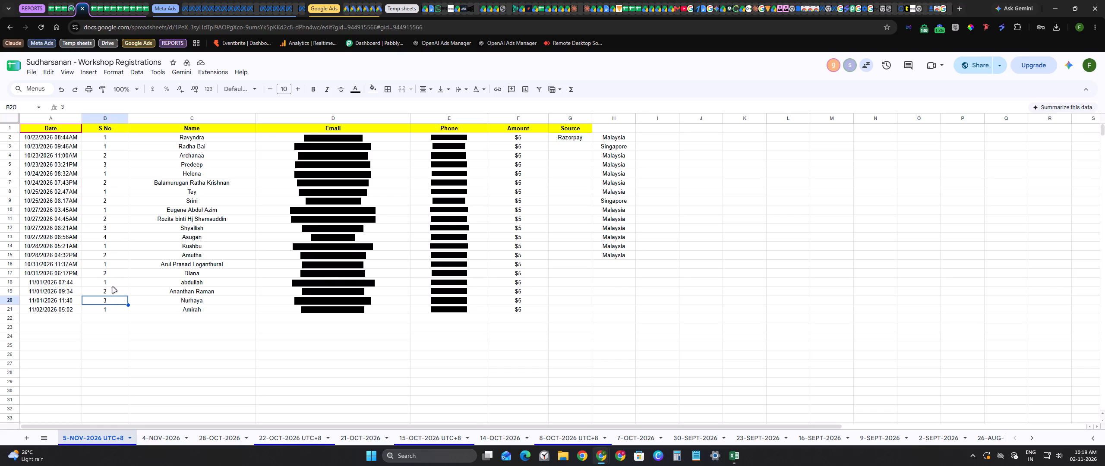
{"action": "left_click", "coordinate": [120, 274]}
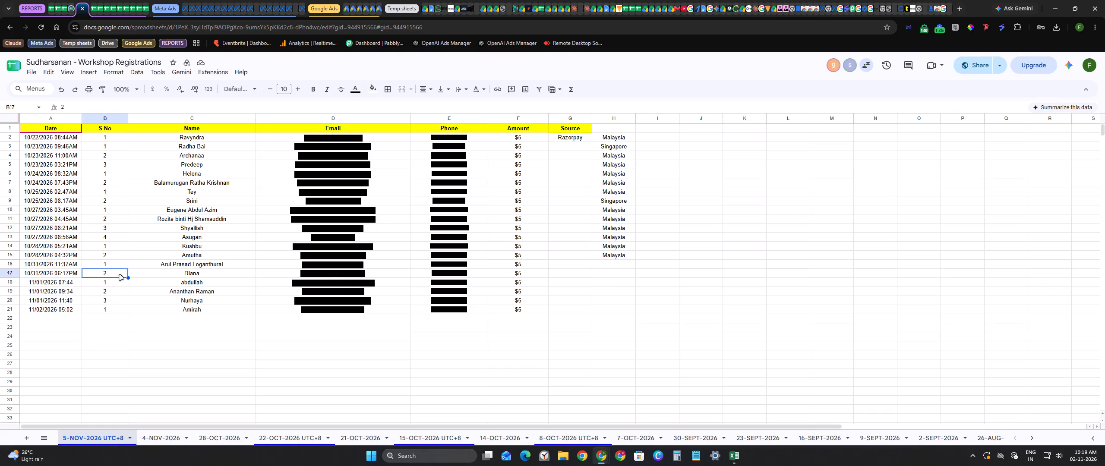
{"action": "left_click", "coordinate": [108, 298]}
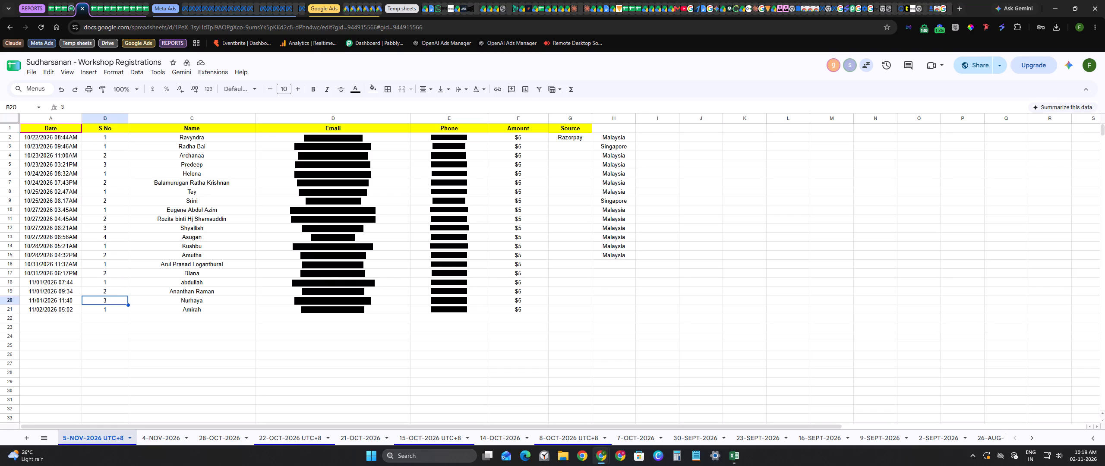
{"action": "left_click", "coordinate": [112, 278]}
{"action": "left_click", "coordinate": [115, 274]}
{"action": "left_click", "coordinate": [109, 298]}
{"action": "left_click", "coordinate": [192, 257]}
{"action": "left_click", "coordinate": [187, 262]}
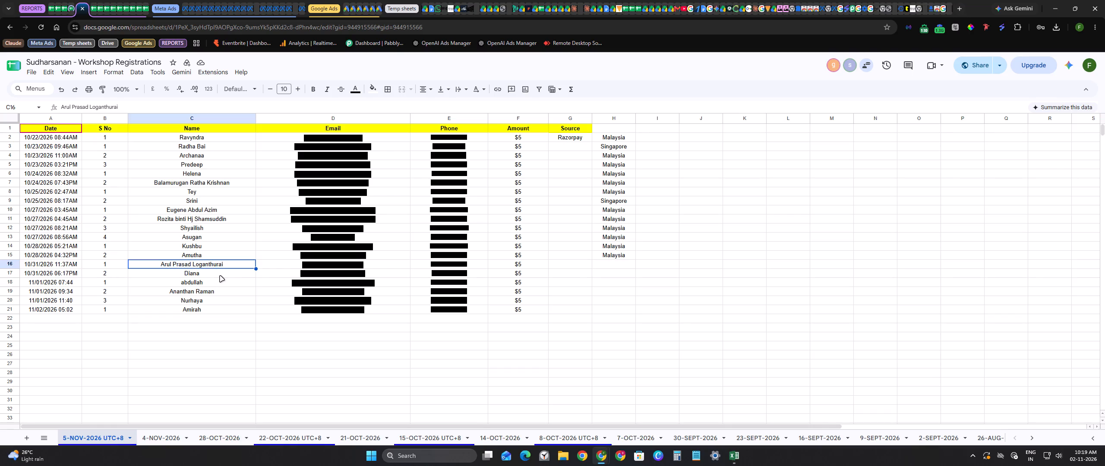
Show the Faceyoga campaigns' spend for 31 Oct 2026 in Ads Manager and enter 11100 as Faceyoga - Course's Saturday Meta value.
{"action": "key", "text": "alt+Tab"}
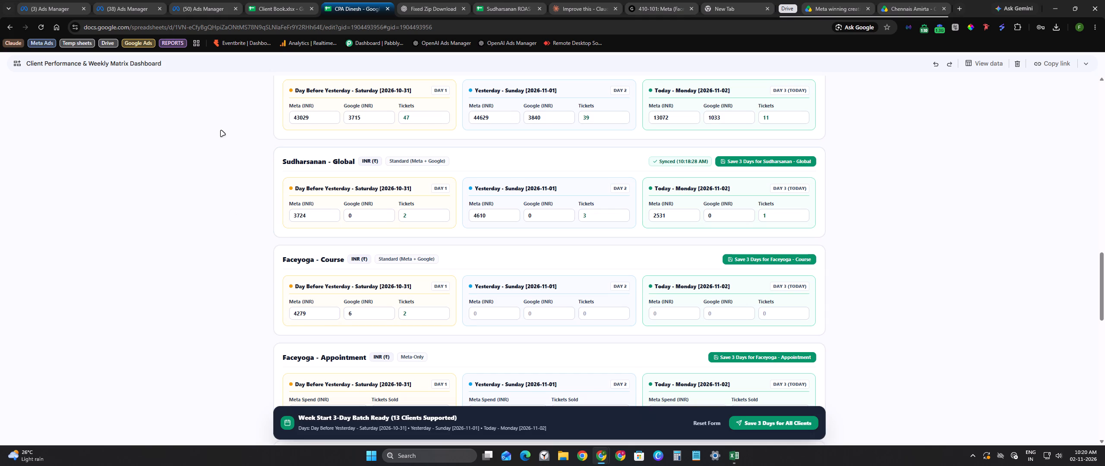
{"action": "left_click_drag", "start_coordinate": [320, 313], "coordinate": [215, 189]}
{"action": "key", "text": "alt+Tab"}
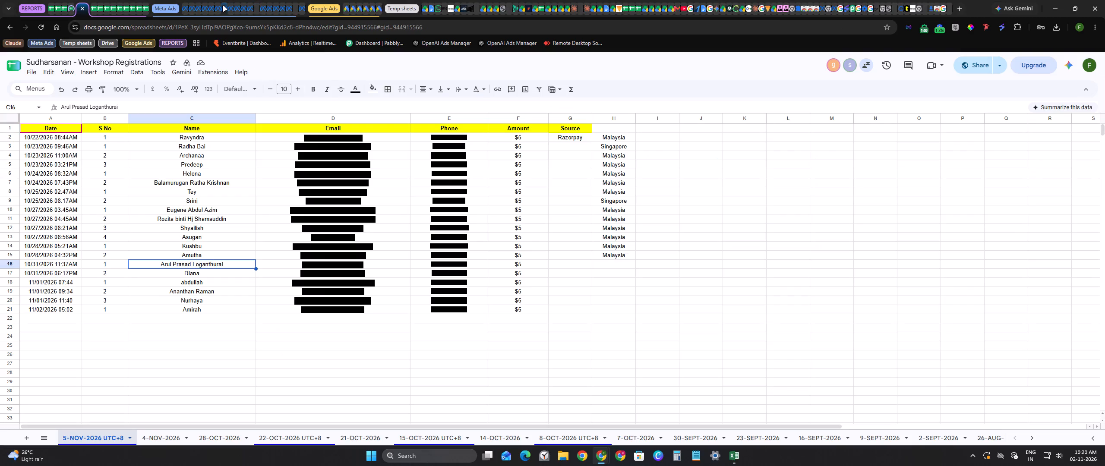
{"action": "left_click", "coordinate": [235, 10]}
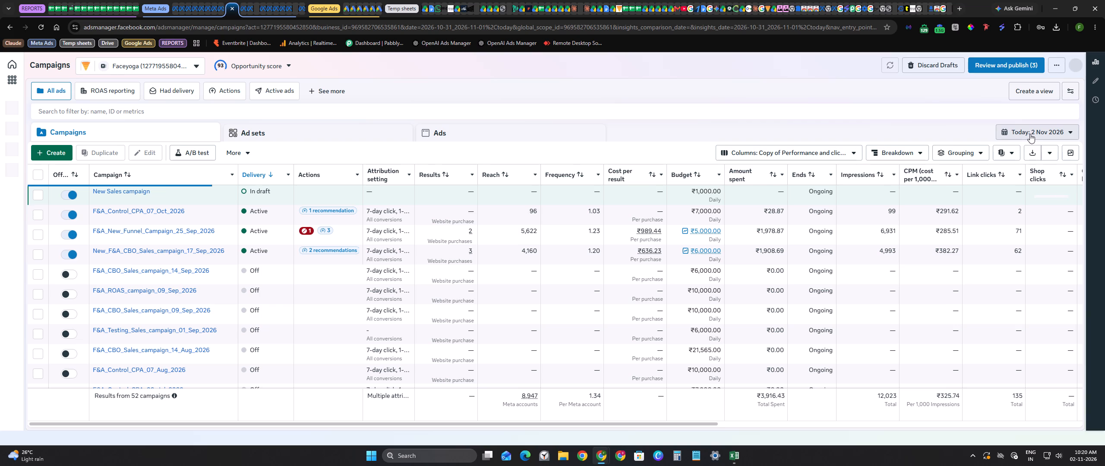
{"action": "left_click", "coordinate": [1054, 135]}
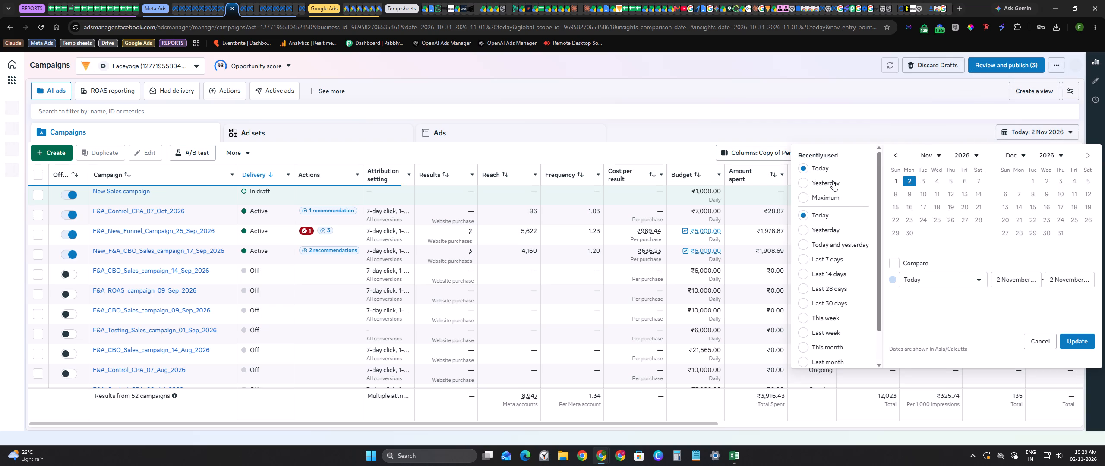
{"action": "left_click", "coordinate": [833, 181]}
{"action": "left_click", "coordinate": [1051, 127]}
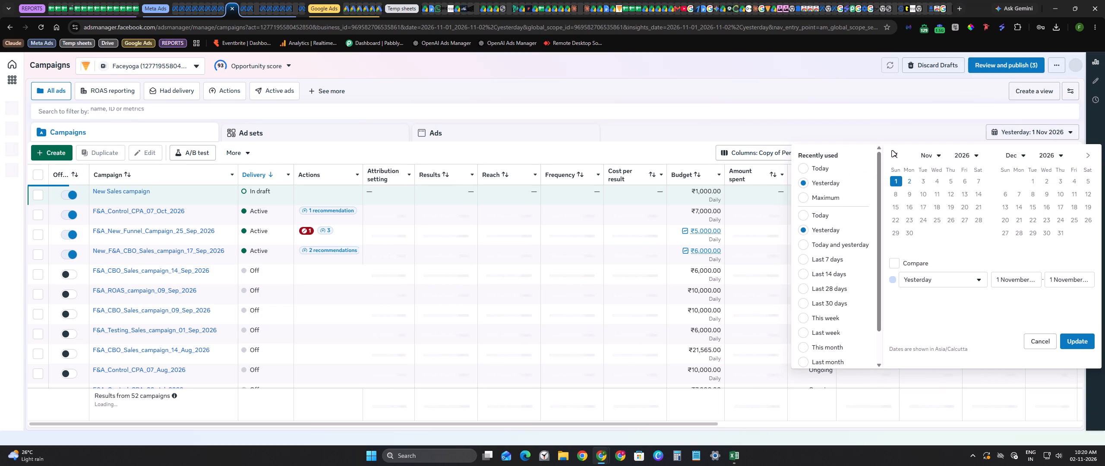
{"action": "left_click", "coordinate": [894, 151]}
{"action": "left_click", "coordinate": [984, 233]}
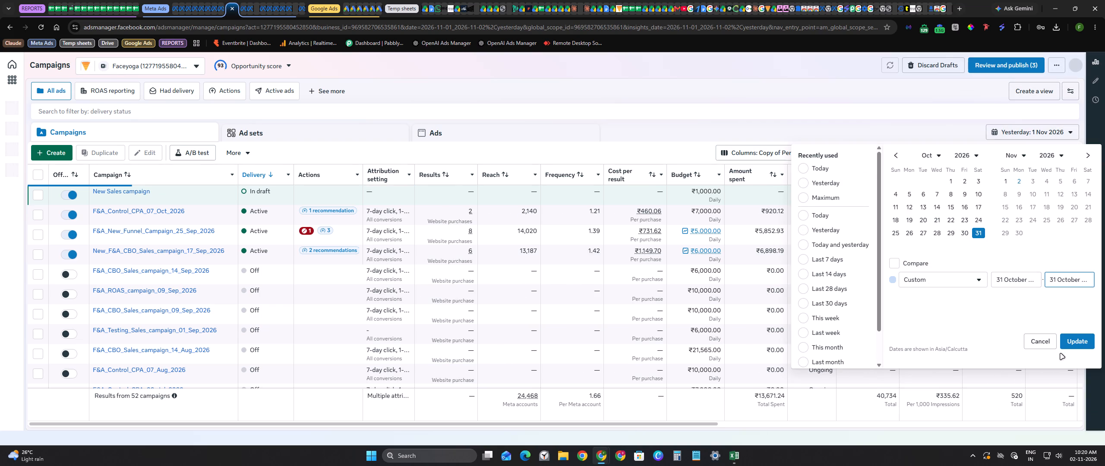
{"action": "left_click", "coordinate": [1073, 345]}
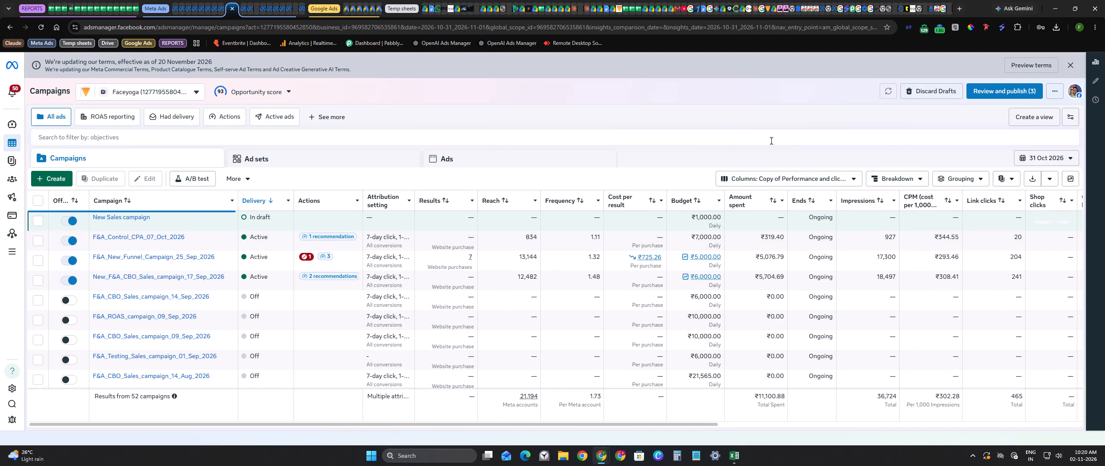
{"action": "key", "text": "alt+Tab"}
{"action": "type", "text": "11100"}
Show the Faceyoga campaigns' spend for yesterday, 1 Nov 2026, and enter 13671 as Faceyoga - Course's Sunday Meta value.
{"action": "key", "text": "Tab"}
{"action": "key", "text": "Tab"}
{"action": "key", "text": "Tab"}
{"action": "key", "text": "alt+Tab"}
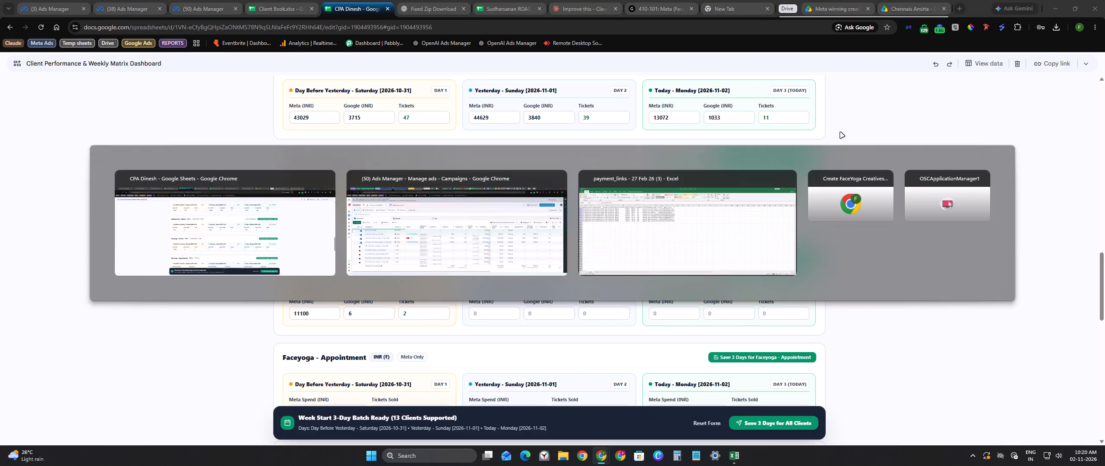
{"action": "left_click", "coordinate": [1041, 162]}
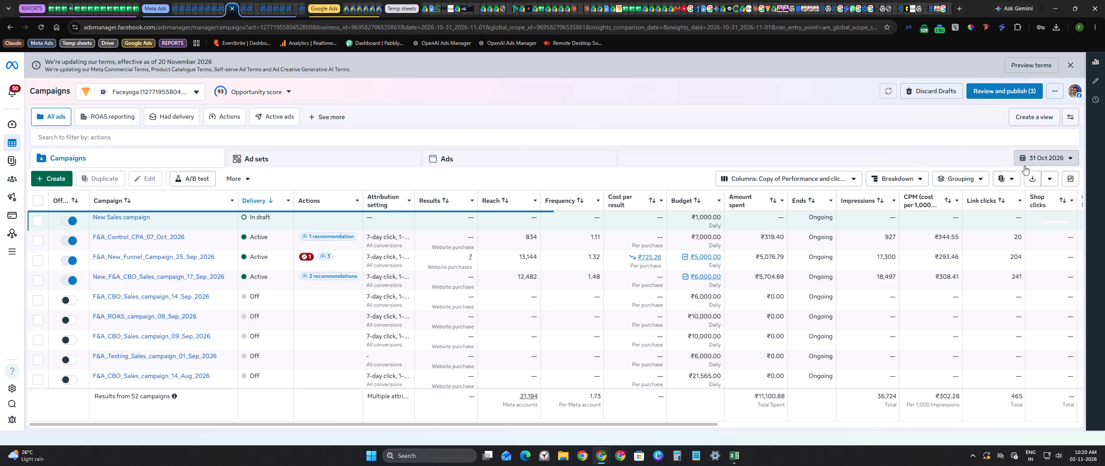
{"action": "left_click", "coordinate": [828, 210]}
{"action": "key", "text": "alt+Tab"}
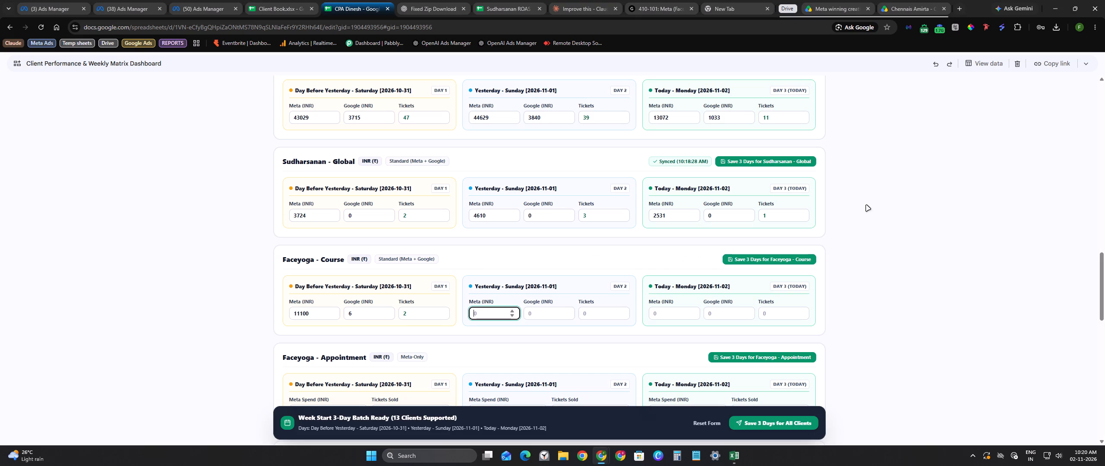
{"action": "type", "text": "13671"}
Show the Faceyoga campaigns' spend for today, 2 Nov 2026, and enter 3916 as Faceyoga - Course's Monday Meta value.
{"action": "key", "text": "Tab"}
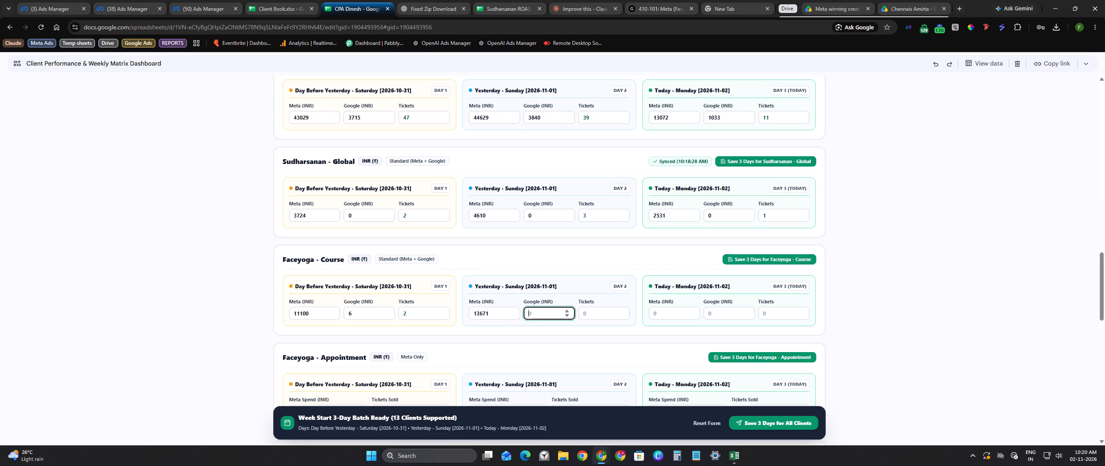
{"action": "key", "text": "Tab"}
{"action": "key", "text": "Tab"}
{"action": "key", "text": "alt+Tab"}
{"action": "left_click", "coordinate": [1015, 160]}
{"action": "left_click", "coordinate": [831, 191]}
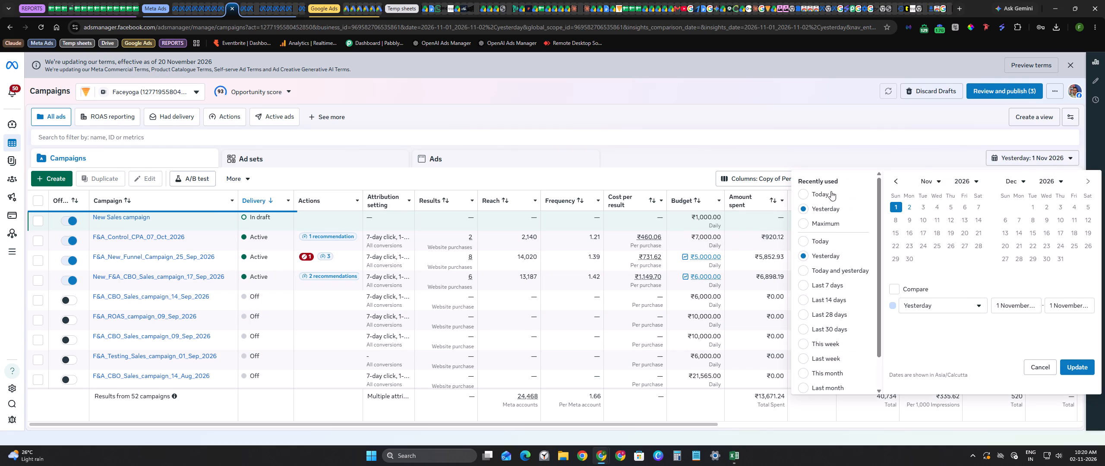
{"action": "key", "text": "alt+Tab"}
{"action": "type", "text": "3916"}
Look up the Google Ads account's cost for 31 Oct, 1 Nov and 2 Nov 2026.
{"action": "left_click_drag", "start_coordinate": [376, 317], "coordinate": [265, 299]}
{"action": "key", "text": "alt+Tab"}
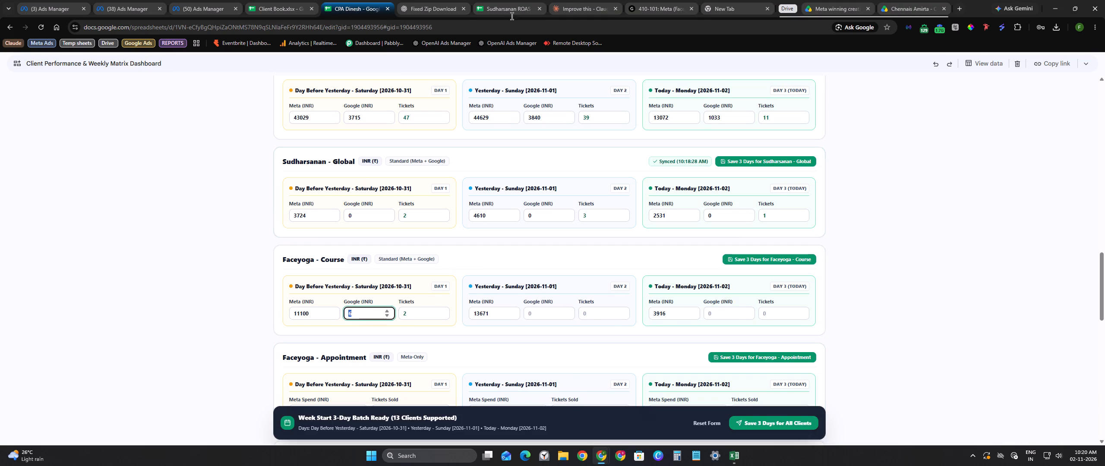
{"action": "left_click", "coordinate": [376, 13]}
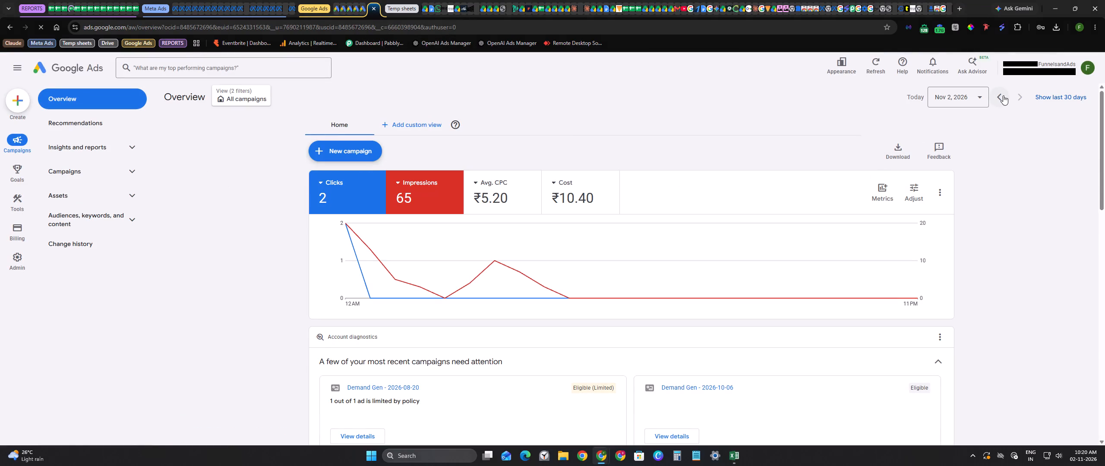
{"action": "double_click", "coordinate": [1003, 95]}
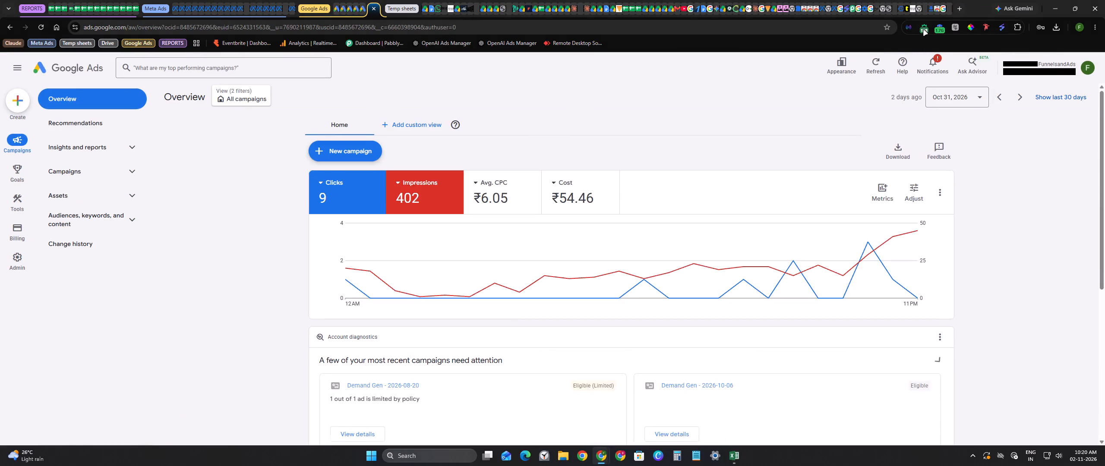
{"action": "left_click", "coordinate": [1030, 96]}
{"action": "left_click", "coordinate": [1025, 96]}
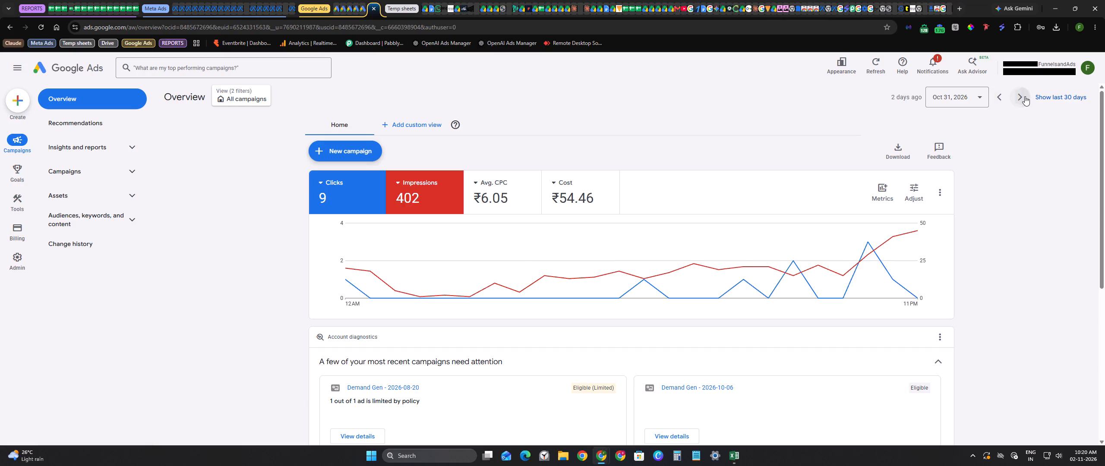
{"action": "left_click", "coordinate": [1025, 96]}
{"action": "key", "text": "alt+Tab"}
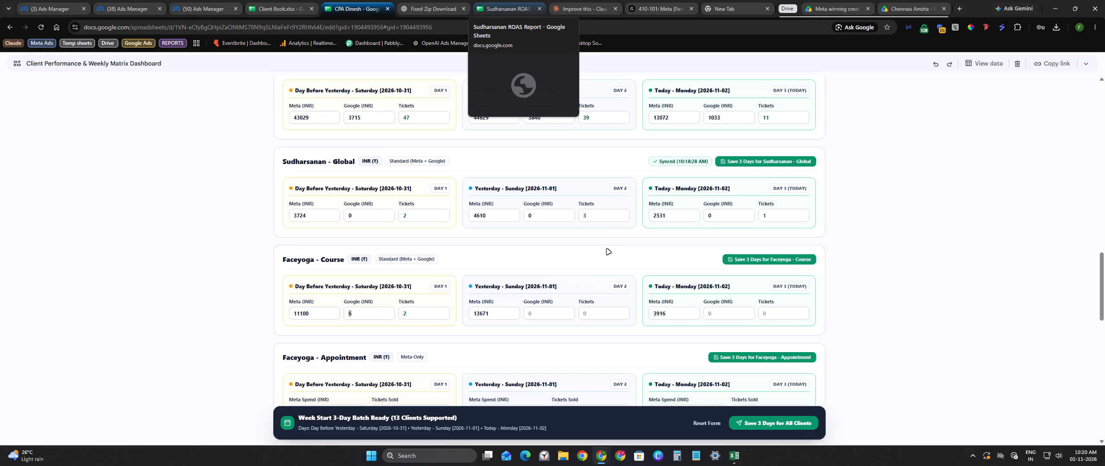
Enter Faceyoga - Course's Google values as 54 for Saturday, 76 for Sunday and 10 for Monday.
{"action": "type", "text": "54"}
{"action": "key", "text": "Tab"}
{"action": "key", "text": "Tab"}
{"action": "key", "text": "Tab"}
{"action": "type", "text": "75"}
{"action": "key", "text": "BackSpace"}
{"action": "key", "text": "6"}
{"action": "key", "text": "Tab"}
{"action": "key", "text": "Tab"}
{"action": "key", "text": "Tab"}
{"action": "type", "text": "10"}
Examine the most recent registrations at the end of the Face Yoga spreadsheet's Appointment sheet.
{"action": "left_click_drag", "start_coordinate": [412, 314], "coordinate": [313, 309]}
{"action": "key", "text": "alt+Tab"}
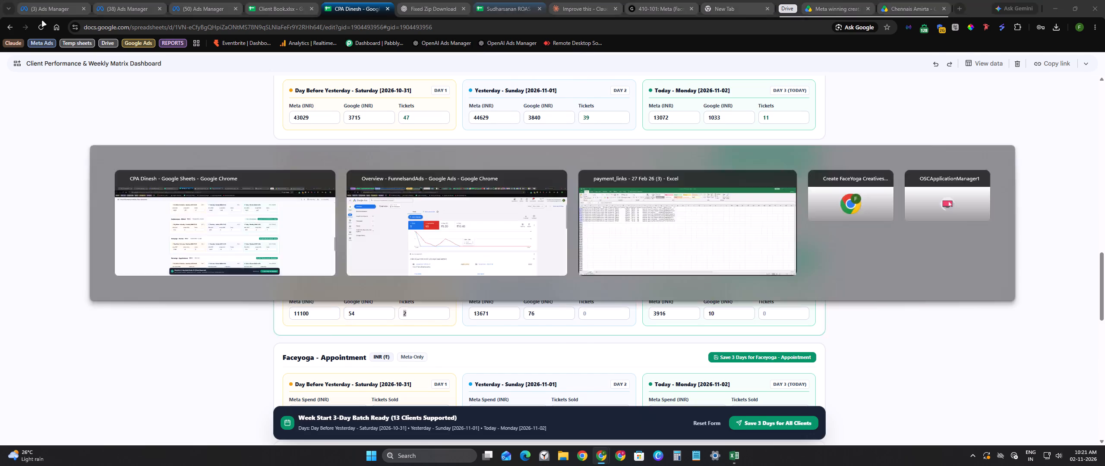
{"action": "left_click", "coordinate": [83, 8]}
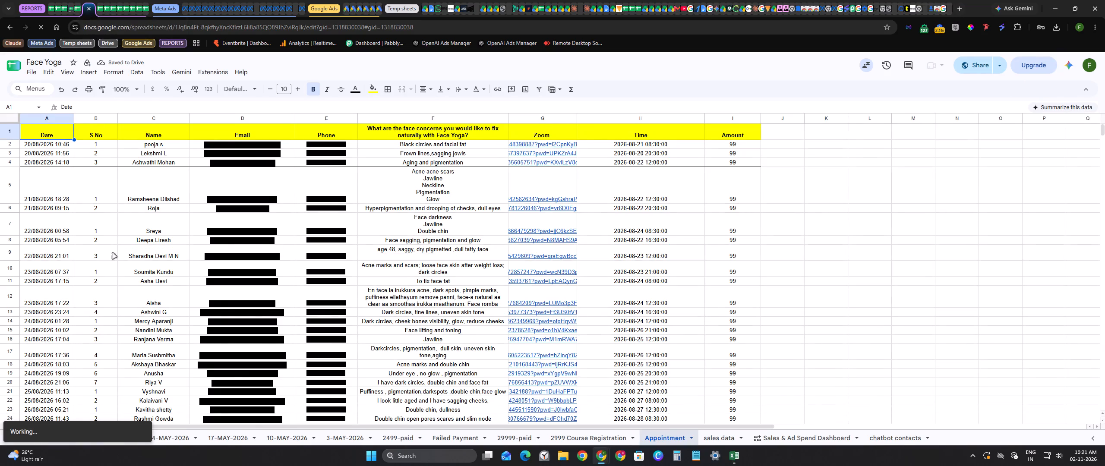
{"action": "key", "text": "ctrl+Down"}
{"action": "key", "text": "ctrl+Down"}
{"action": "key", "text": "ctrl+Down"}
{"action": "key", "text": "ctrl+Down"}
{"action": "key", "text": "ctrl+Down"}
{"action": "key", "text": "ctrl+Down"}
{"action": "key", "text": "ctrl+Down"}
{"action": "key", "text": "ctrl+Down"}
{"action": "key", "text": "ctrl+Down"}
{"action": "key", "text": "ctrl+Down"}
{"action": "key", "text": "ctrl+Down"}
{"action": "key", "text": "ctrl+Down"}
{"action": "key", "text": "ctrl+Down"}
{"action": "key", "text": "ctrl+Down"}
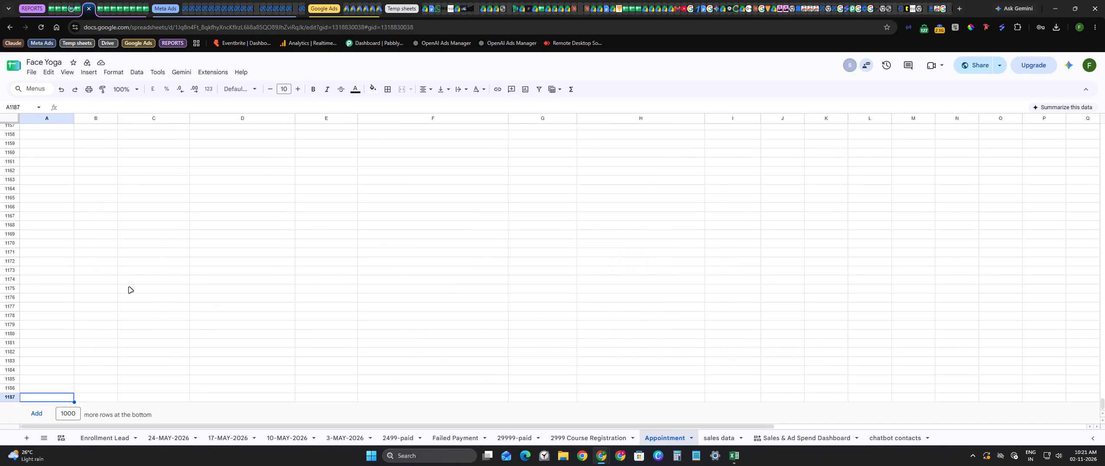
{"action": "key", "text": "ctrl+Up"}
{"action": "scroll", "coordinate": [129, 287], "scroll_direction": "up", "scroll_amount": 2}
{"action": "left_click", "coordinate": [106, 180]}
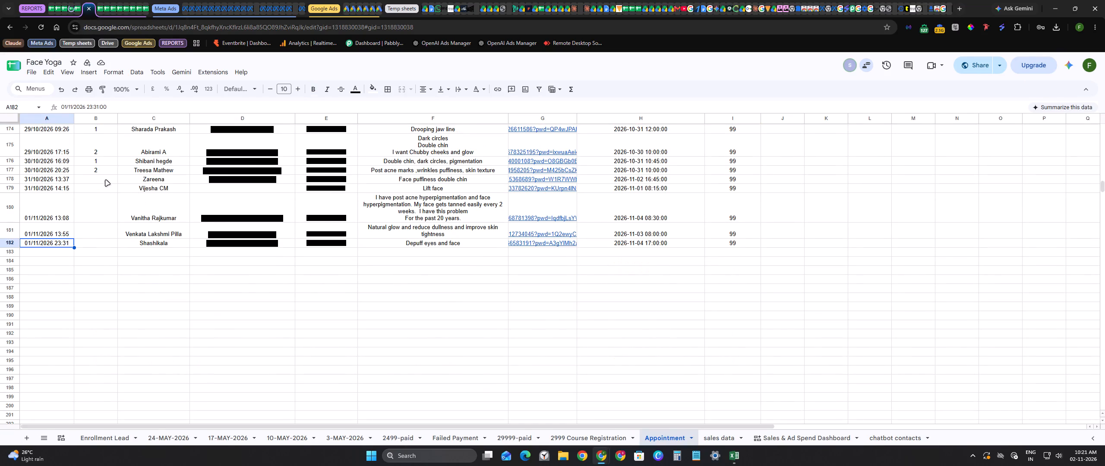
Number the 2 Nov 2026 registrations from 1 to 5 in Face Yoga's 2999 Course Registration sheet.
{"action": "left_click", "coordinate": [612, 442]}
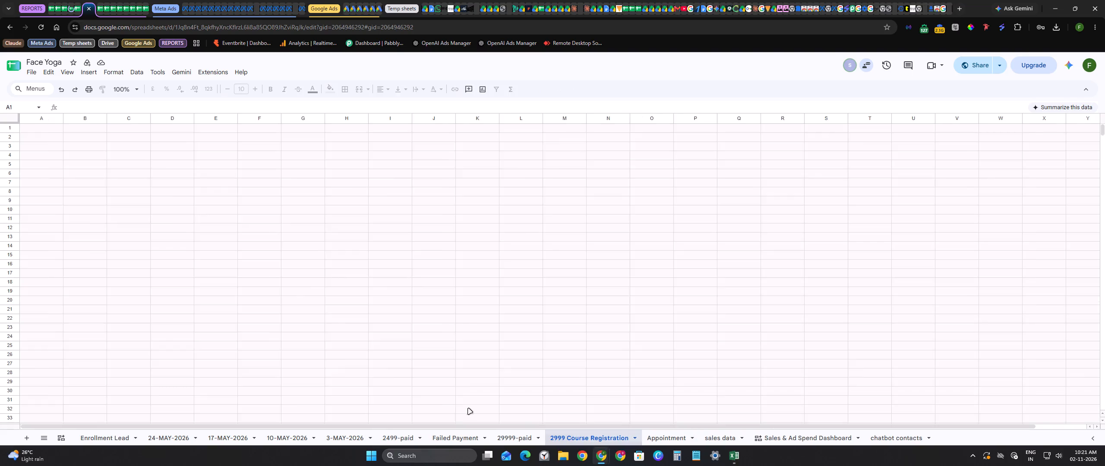
{"action": "key", "text": "ctrl+Down"}
{"action": "key", "text": "ctrl+Down"}
{"action": "key", "text": "ctrl+Down"}
{"action": "key", "text": "ctrl+Down"}
{"action": "key", "text": "ctrl+Down"}
{"action": "key", "text": "ctrl+Down"}
{"action": "key", "text": "ctrl+Down"}
{"action": "key", "text": "ctrl+Down"}
{"action": "key", "text": "ctrl+Down"}
{"action": "key", "text": "ctrl+Down"}
{"action": "key", "text": "ctrl+Down"}
{"action": "key", "text": "ctrl+Down"}
{"action": "key", "text": "ctrl+Down"}
{"action": "key", "text": "ctrl+Down"}
{"action": "key", "text": "ctrl+Down"}
{"action": "key", "text": "ctrl+Up"}
{"action": "key", "text": "ctrl+Down"}
{"action": "key", "text": "Up"}
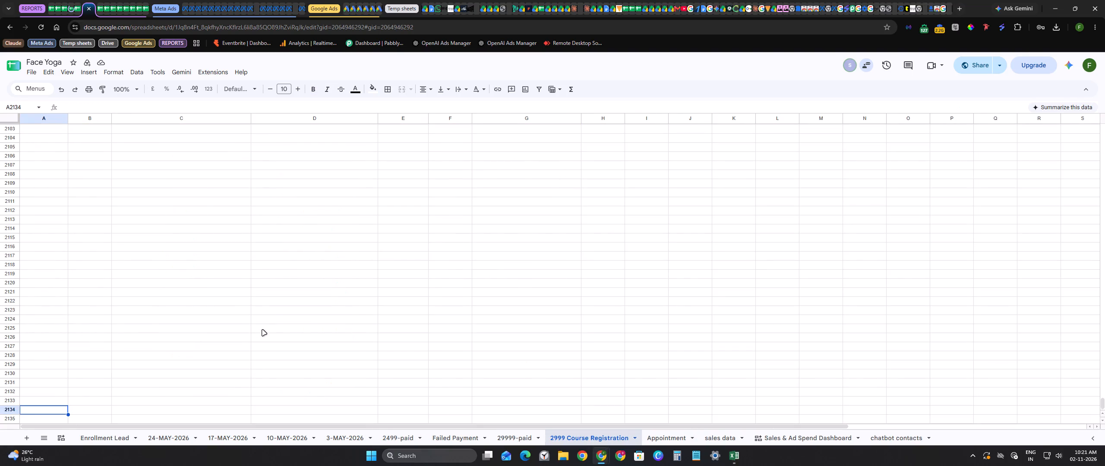
{"action": "key", "text": "ctrl+Up"}
{"action": "scroll", "coordinate": [104, 290], "scroll_direction": "up", "scroll_amount": 2}
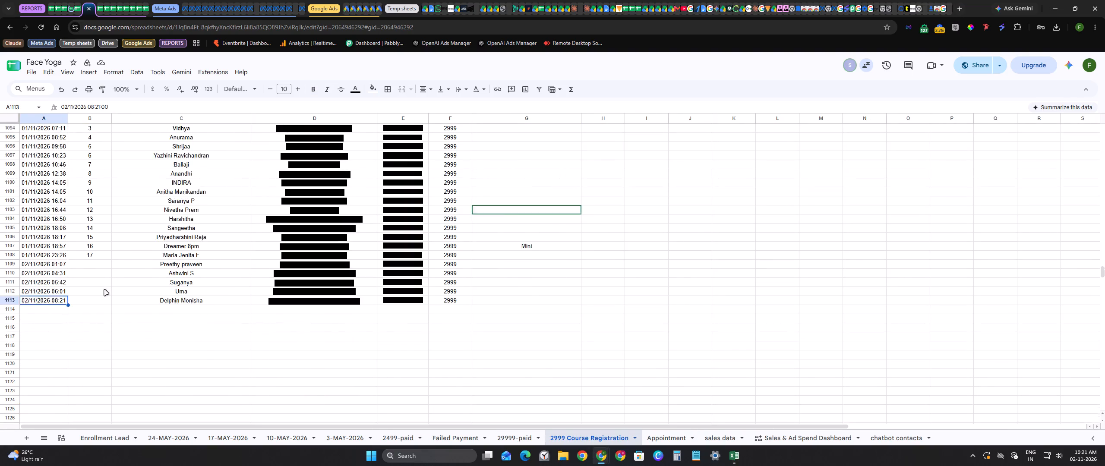
{"action": "scroll", "coordinate": [104, 290], "scroll_direction": "up", "scroll_amount": 2}
{"action": "left_click", "coordinate": [85, 324]}
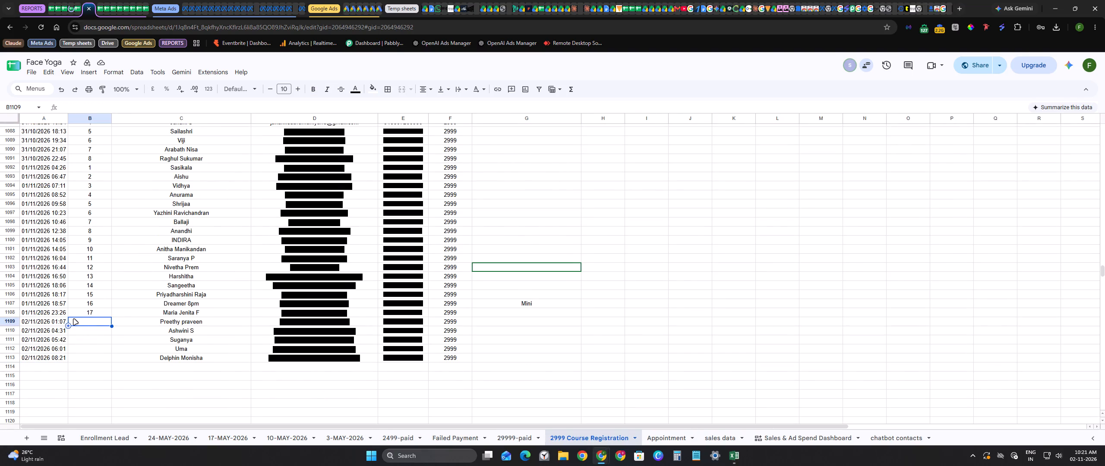
{"action": "key", "text": "1"}
{"action": "key", "text": "Return"}
{"action": "key", "text": "2"}
{"action": "key", "text": "Return"}
{"action": "key", "text": "3"}
{"action": "key", "text": "Return"}
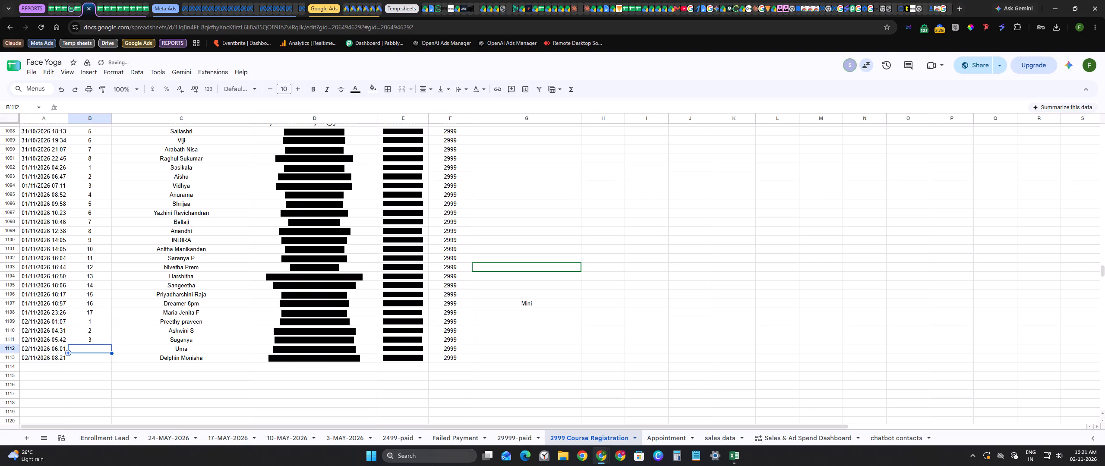
{"action": "key", "text": "4"}
{"action": "key", "text": "Return"}
{"action": "key", "text": "5"}
{"action": "key", "text": "Return"}
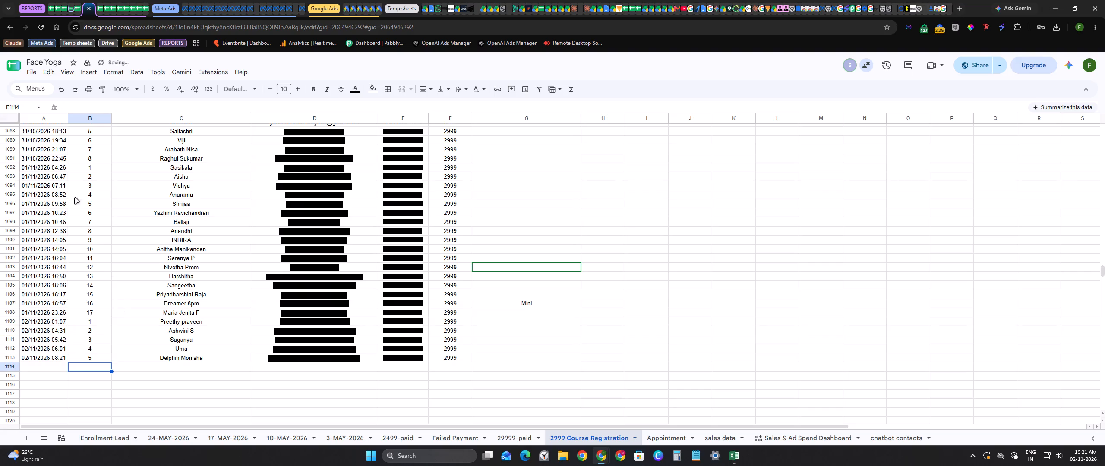
Check the 31 Oct and 1 Nov serial numbers, enter Faceyoga - Course's tickets as 8, 17 and 5, and save its three days.
{"action": "left_click", "coordinate": [85, 240]}
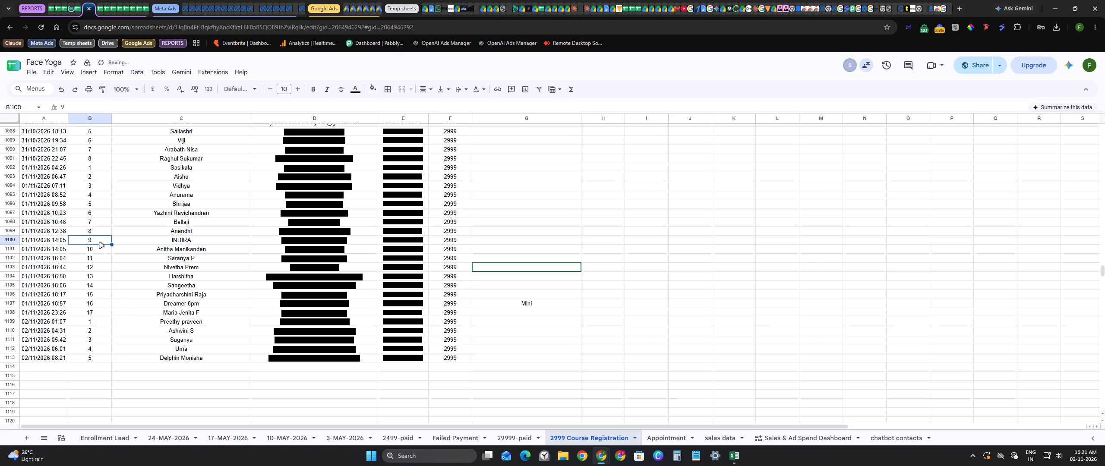
{"action": "scroll", "coordinate": [100, 296], "scroll_direction": "up", "scroll_amount": 2}
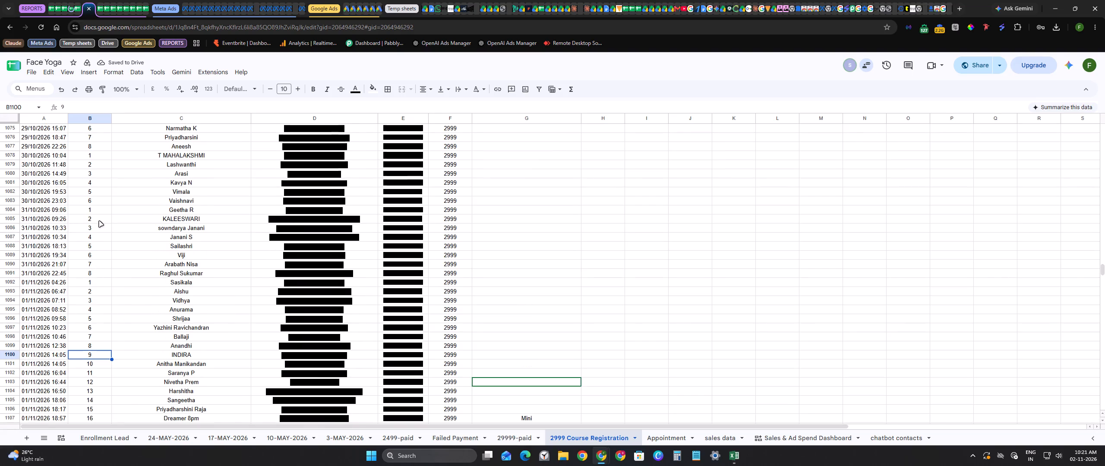
{"action": "left_click", "coordinate": [80, 274]}
{"action": "scroll", "coordinate": [77, 354], "scroll_direction": "down", "scroll_amount": 2}
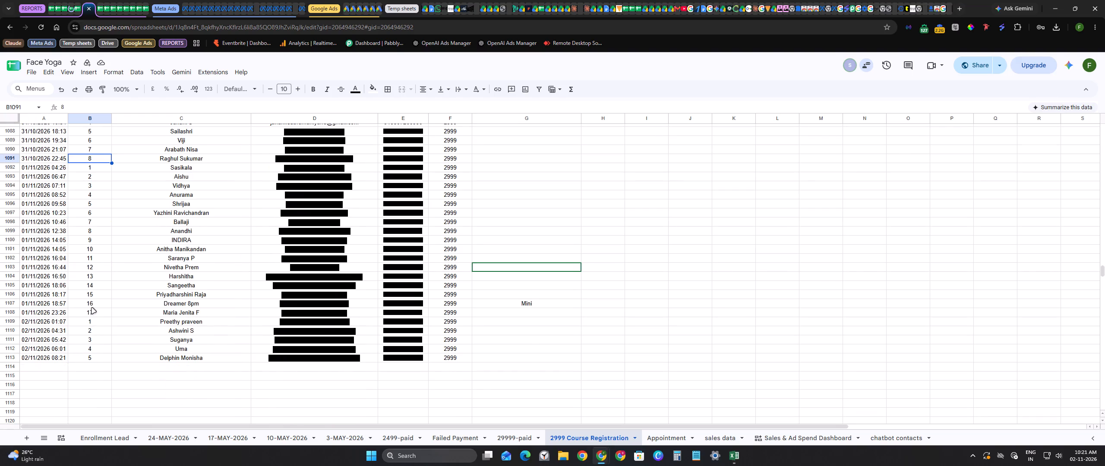
{"action": "key", "text": "alt+Tab"}
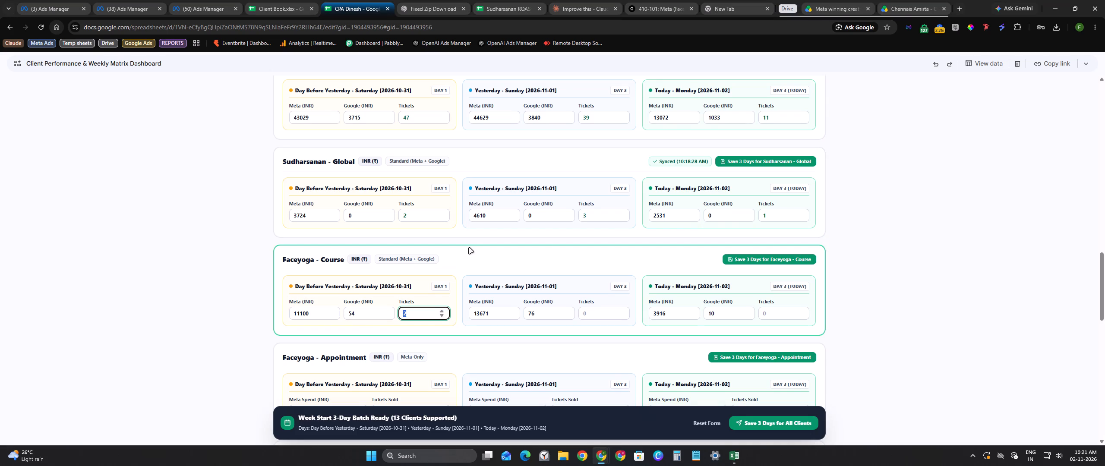
{"action": "key", "text": "8"}
{"action": "key", "text": "Tab"}
{"action": "key", "text": "Tab"}
{"action": "key", "text": "Tab"}
{"action": "type", "text": "17"}
{"action": "key", "text": "Tab"}
{"action": "key", "text": "Tab"}
{"action": "key", "text": "Tab"}
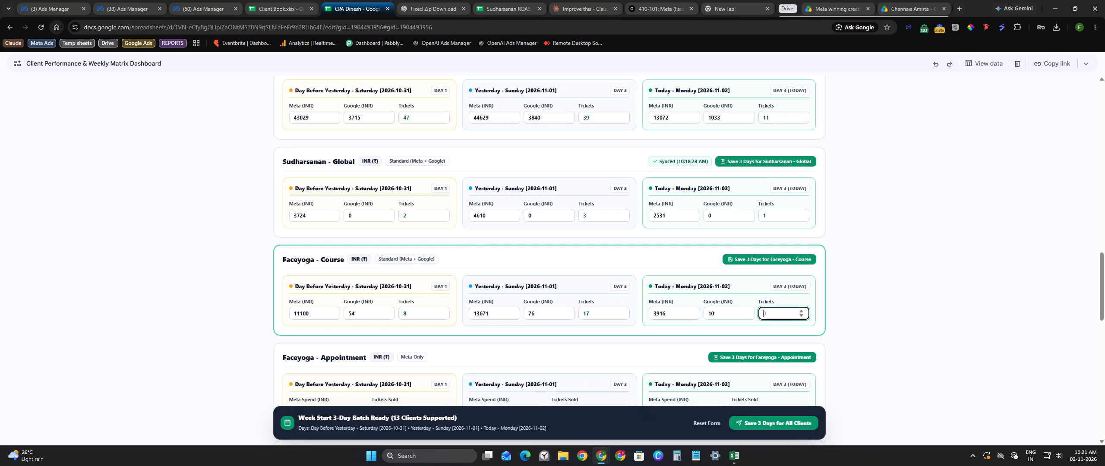
{"action": "key", "text": "5"}
{"action": "left_click", "coordinate": [770, 262]}
{"action": "scroll", "coordinate": [770, 262], "scroll_direction": "down", "scroll_amount": 1}
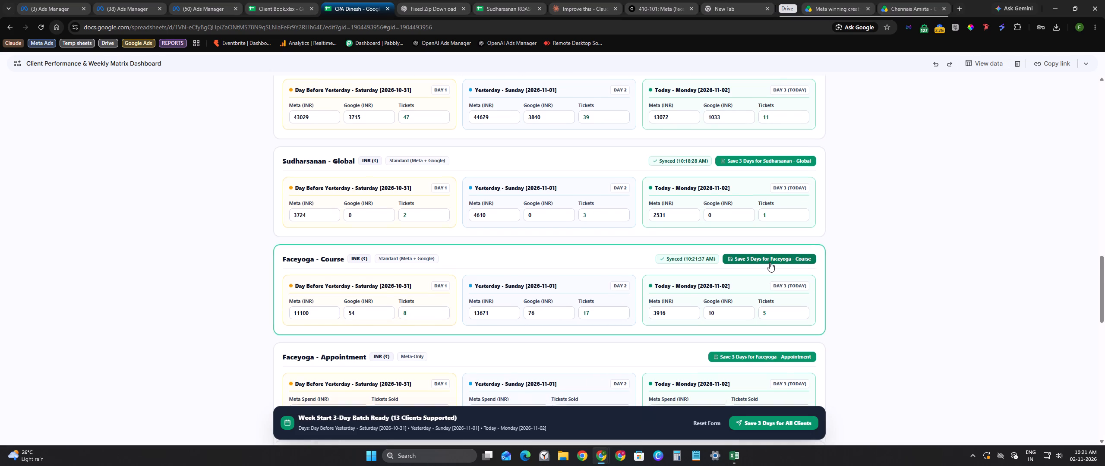
{"action": "scroll", "coordinate": [770, 262], "scroll_direction": "down", "scroll_amount": 2}
{"action": "left_click_drag", "start_coordinate": [333, 246], "coordinate": [253, 243]}
{"action": "key", "text": "alt+Tab"}
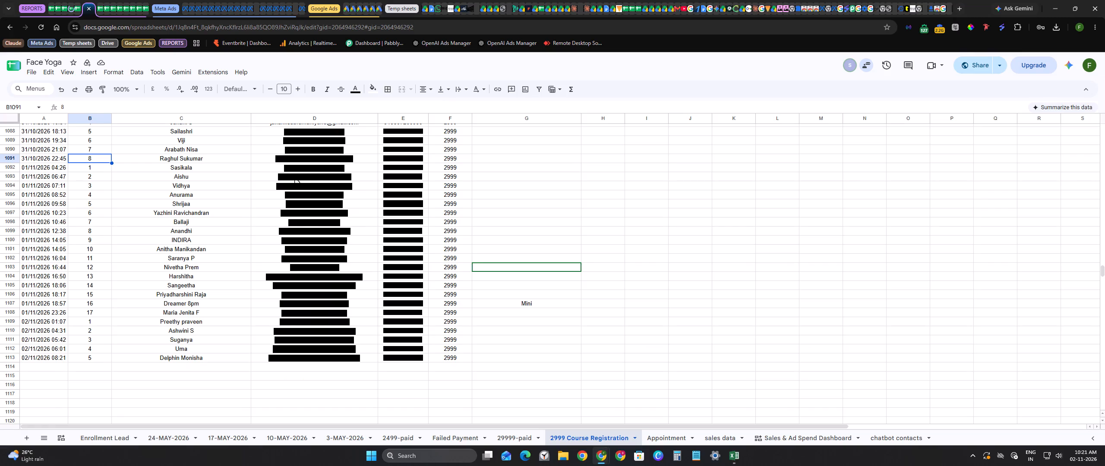
{"action": "left_click", "coordinate": [664, 437]}
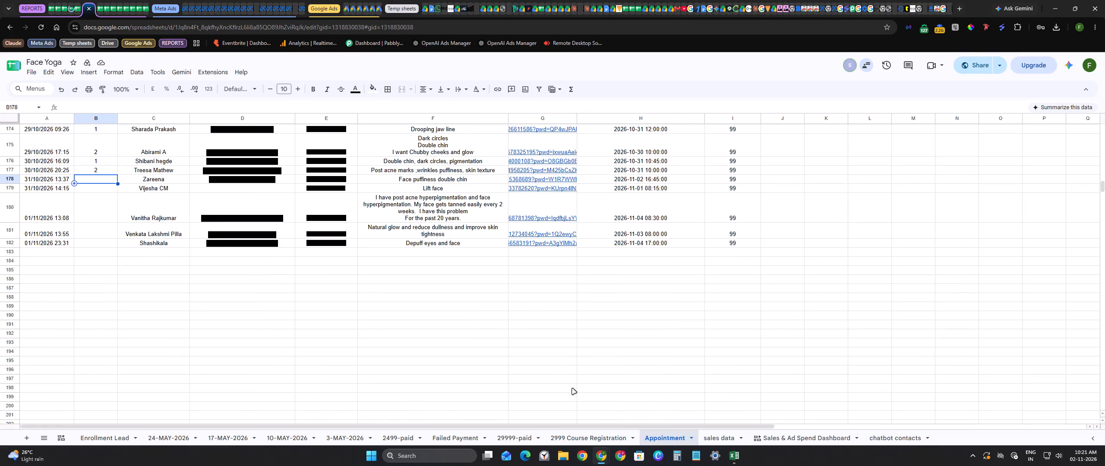
{"action": "key", "text": "alt+Tab"}
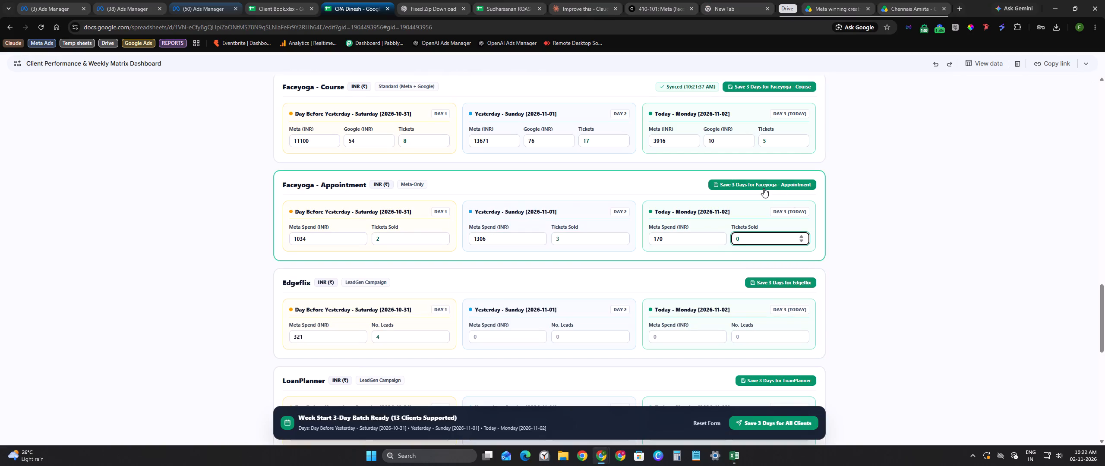
{"action": "left_click", "coordinate": [764, 188]}
Look up the Edgeflix campaigns' total spend for 31 October 2026 and enter 841 as Edgeflix's Meta spend for Saturday.
{"action": "scroll", "coordinate": [733, 208], "scroll_direction": "up", "scroll_amount": 11}
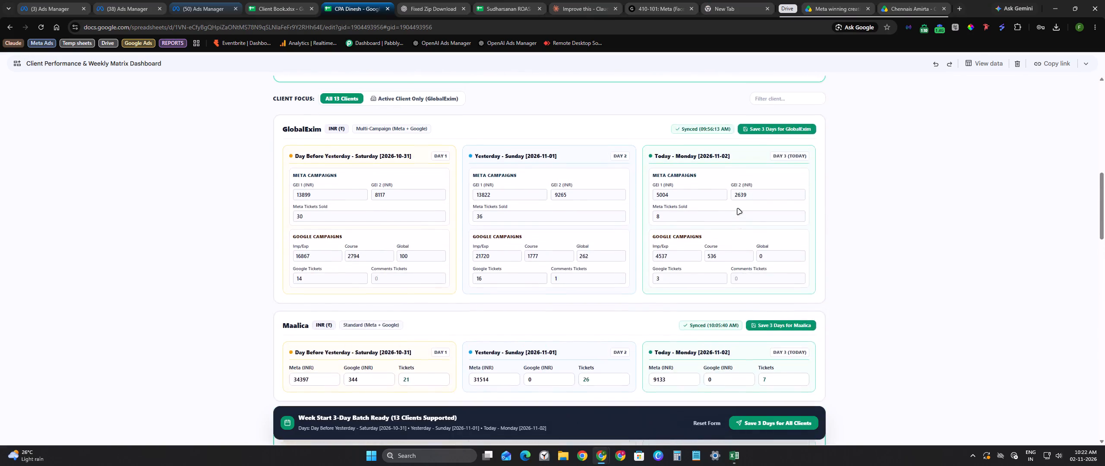
{"action": "scroll", "coordinate": [738, 209], "scroll_direction": "down", "scroll_amount": 17}
{"action": "scroll", "coordinate": [740, 211], "scroll_direction": "up", "scroll_amount": 3}
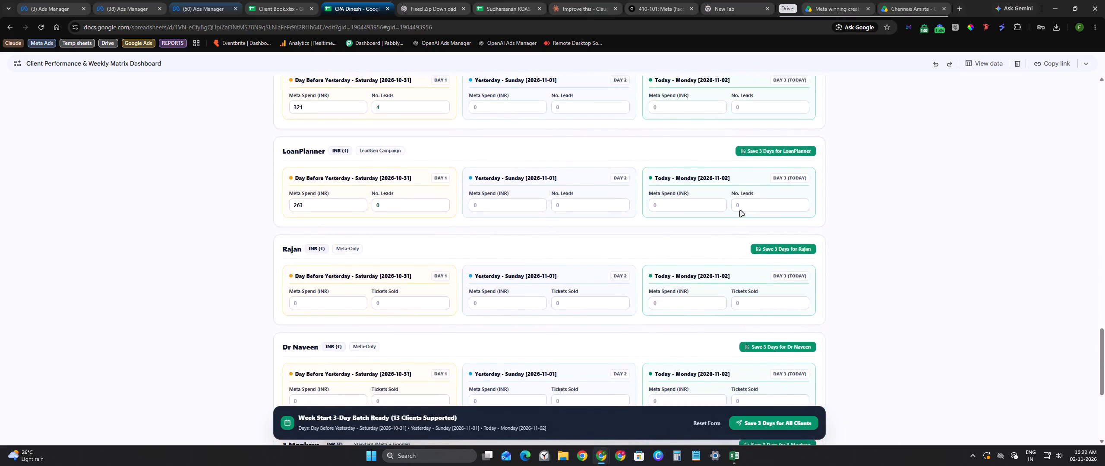
{"action": "scroll", "coordinate": [740, 211], "scroll_direction": "up", "scroll_amount": 3}
{"action": "scroll", "coordinate": [787, 261], "scroll_direction": "down", "scroll_amount": 1}
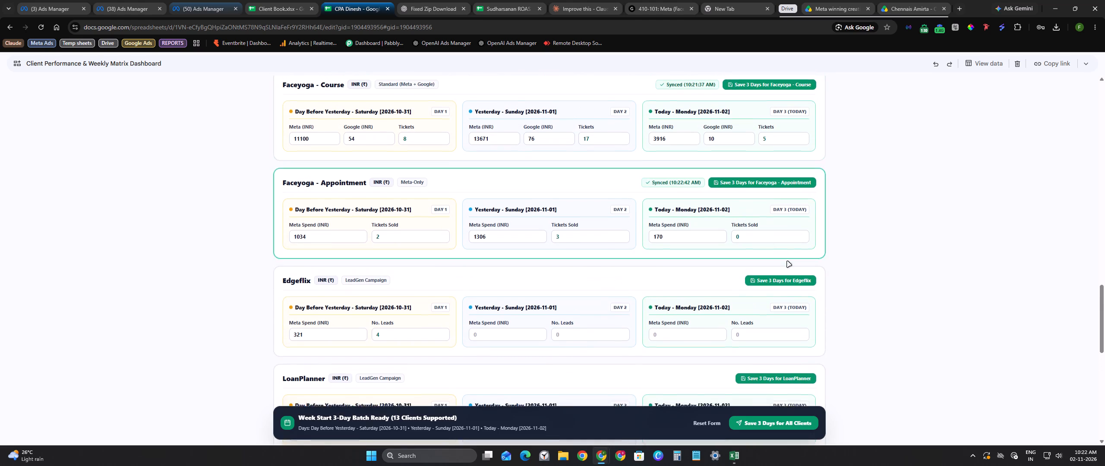
{"action": "left_click_drag", "start_coordinate": [347, 276], "coordinate": [283, 277]}
{"action": "key", "text": "alt+Tab"}
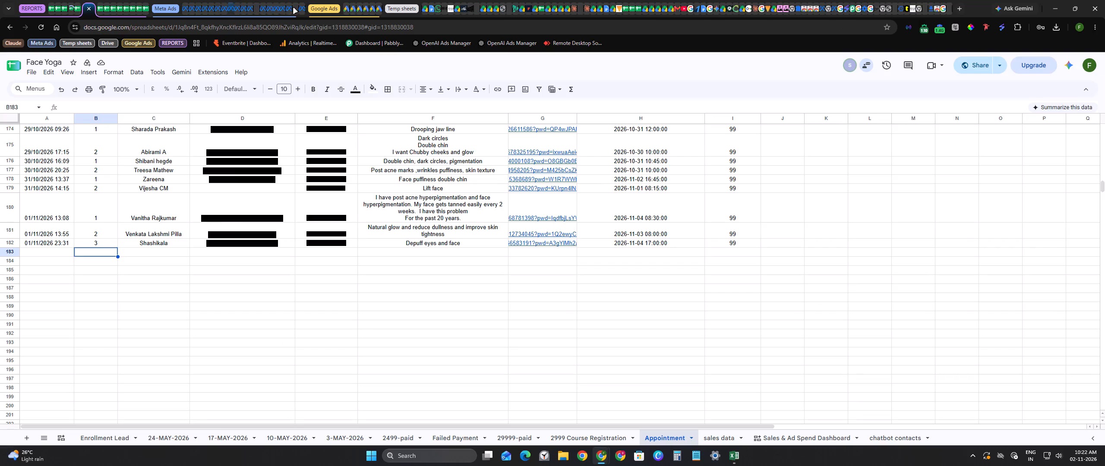
{"action": "left_click", "coordinate": [285, 11]}
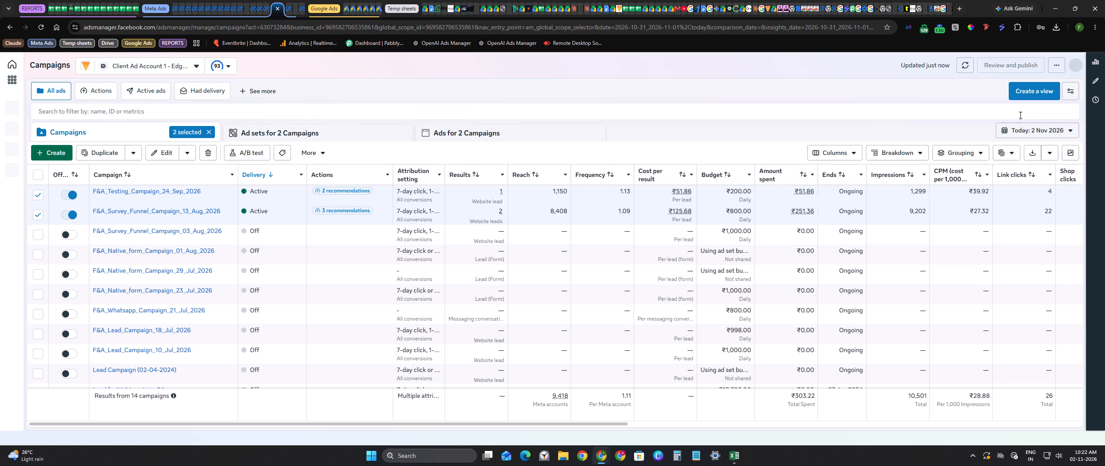
{"action": "left_click", "coordinate": [1034, 133]}
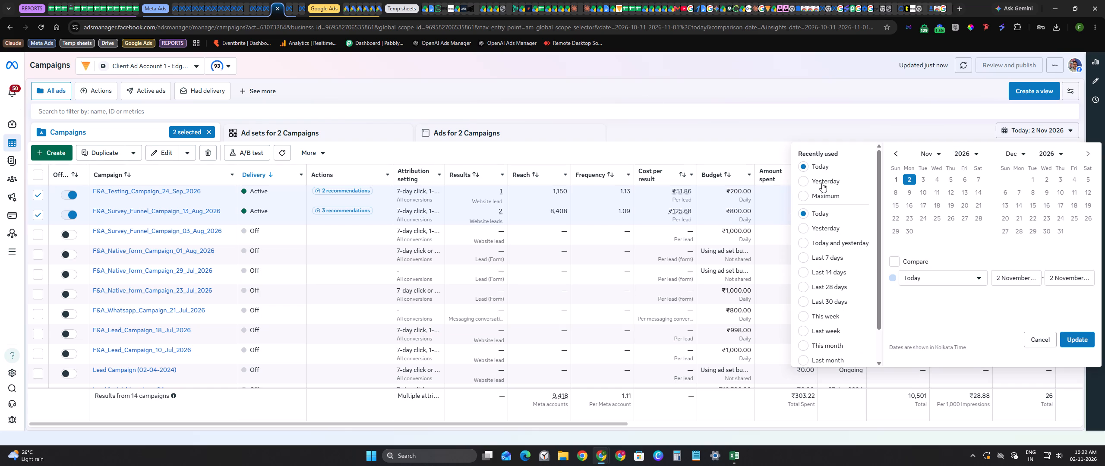
{"action": "left_click", "coordinate": [822, 183]}
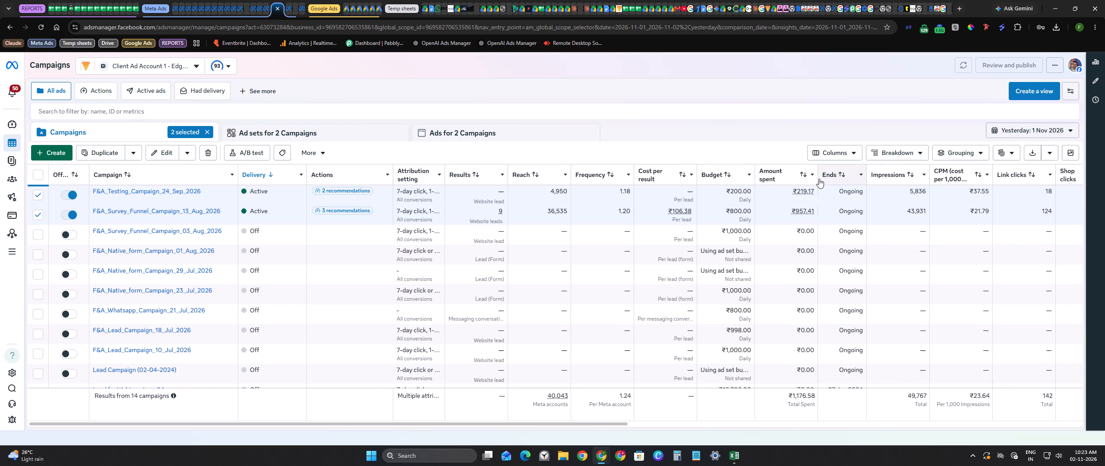
{"action": "left_click", "coordinate": [1007, 117]}
{"action": "left_click", "coordinate": [1007, 131]}
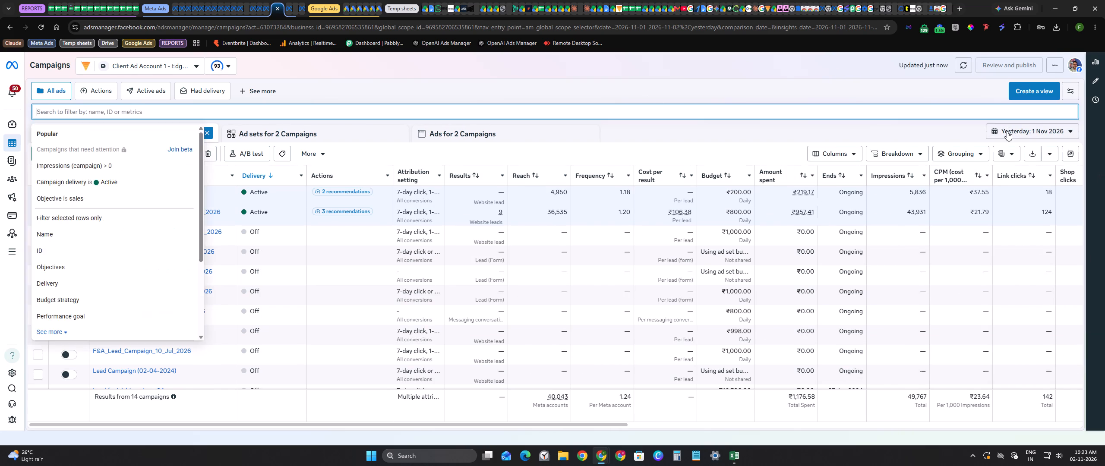
{"action": "left_click", "coordinate": [900, 153]}
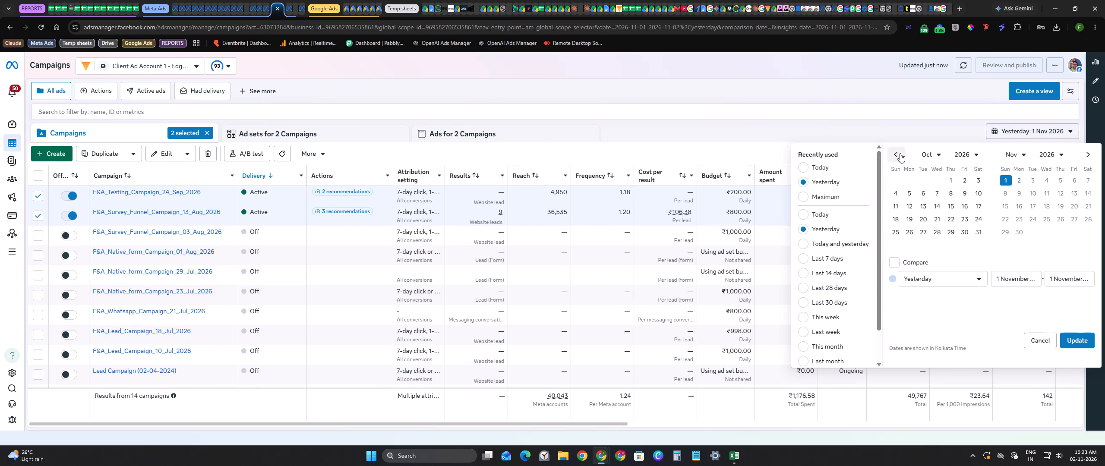
{"action": "left_click", "coordinate": [984, 232]}
{"action": "left_click", "coordinate": [1084, 337]}
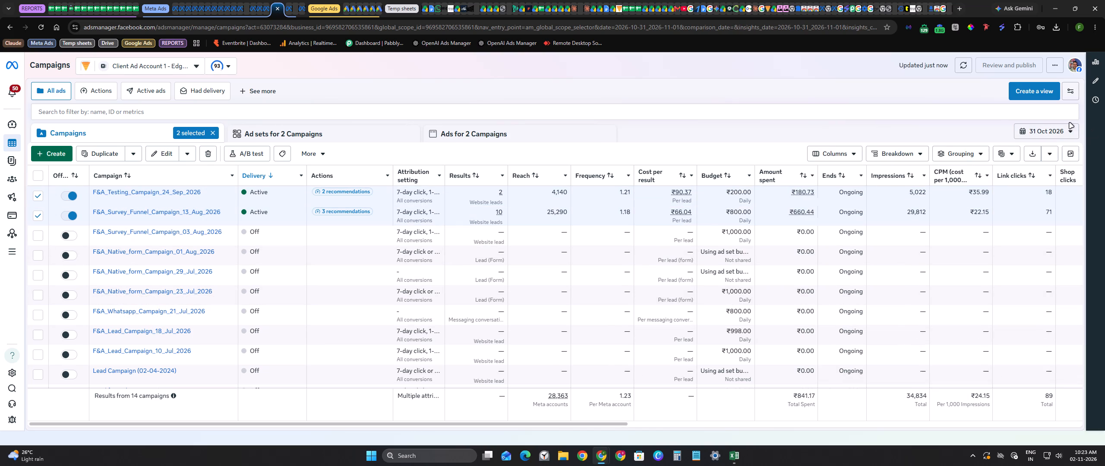
{"action": "key", "text": "alt+Tab"}
{"action": "type", "text": "841"}
Look up yesterday's total Edgeflix campaign spend and enter 1176 as Edgeflix's Meta spend for Sunday, 1 November.
{"action": "key", "text": "Tab"}
{"action": "key", "text": "Tab"}
{"action": "key", "text": "Tab"}
{"action": "key", "text": "alt+Tab"}
{"action": "key", "text": "alt+Tab"}
{"action": "left_click", "coordinate": [462, 275]}
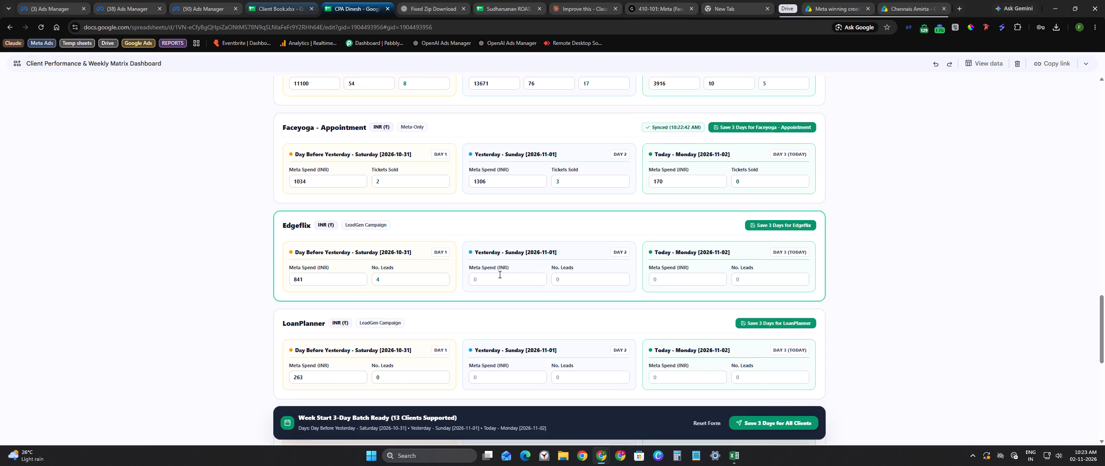
{"action": "left_click", "coordinate": [504, 276]}
{"action": "key", "text": "alt+Tab"}
{"action": "left_click", "coordinate": [1039, 132]}
{"action": "left_click", "coordinate": [831, 182]}
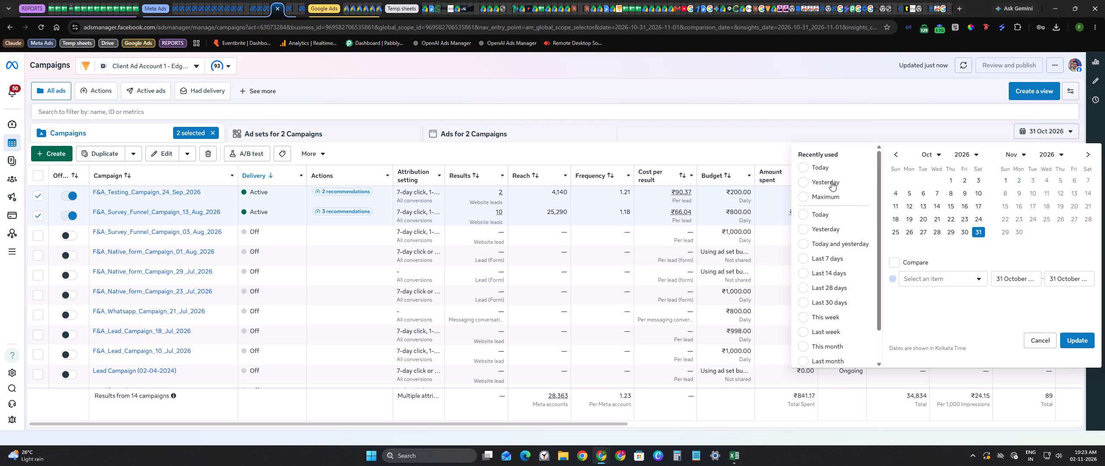
{"action": "key", "text": "alt+Tab"}
{"action": "type", "text": "1176"}
{"action": "key", "text": "Tab"}
{"action": "key", "text": "Tab"}
Look up today's total Edgeflix campaign spend and enter 303 as Edgeflix's Meta spend for Monday, 2 November.
{"action": "key", "text": "alt+Tab"}
{"action": "left_click", "coordinate": [996, 125]}
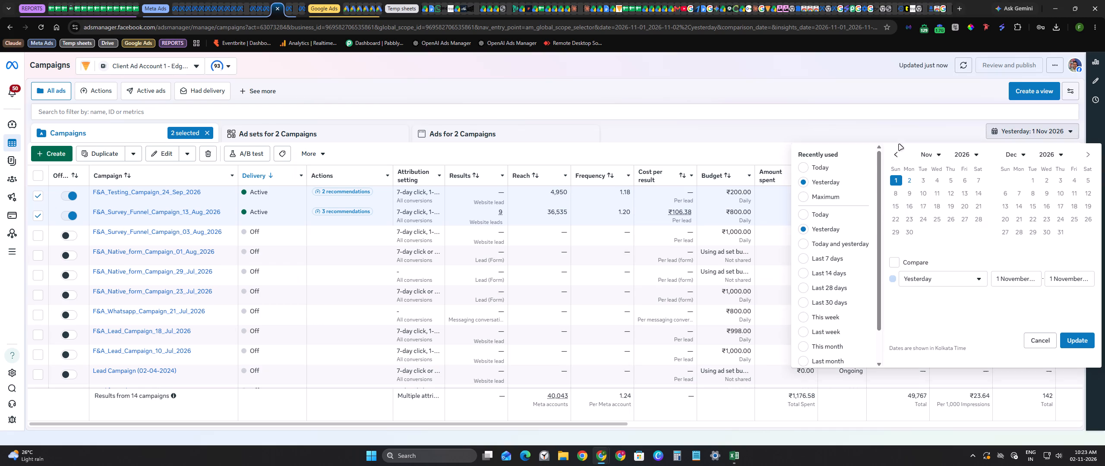
{"action": "left_click", "coordinate": [803, 167]}
{"action": "key", "text": "alt+Tab"}
{"action": "type", "text": "303"}
In the Edge Flix survey sheet, continue the serial numbers of the 31 October 2026 leads from 11 to 13.
{"action": "left_click_drag", "start_coordinate": [410, 284], "coordinate": [353, 283]}
{"action": "key", "text": "alt+Tab"}
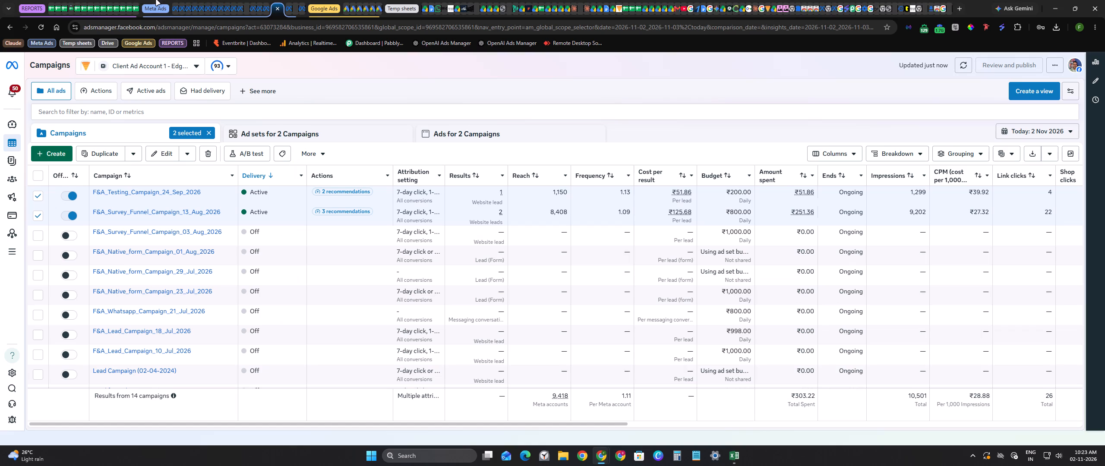
{"action": "left_click", "coordinate": [91, 10]}
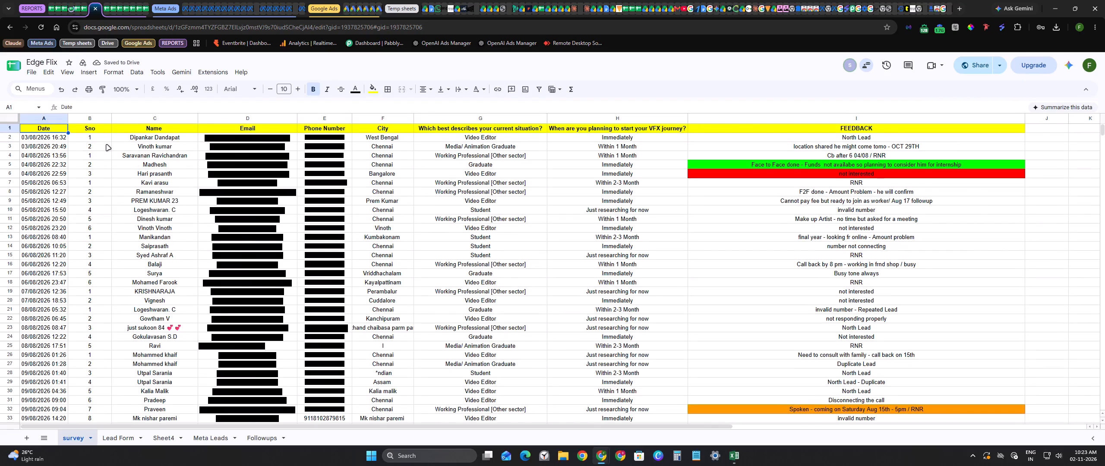
{"action": "key", "text": "ctrl+Down"}
{"action": "key", "text": "ctrl+Down"}
{"action": "key", "text": "ctrl+Down"}
{"action": "key", "text": "ctrl+Down"}
{"action": "key", "text": "ctrl+Down"}
{"action": "key", "text": "ctrl+Down"}
{"action": "key", "text": "ctrl+Down"}
{"action": "key", "text": "ctrl+Down"}
{"action": "key", "text": "ctrl+Down"}
{"action": "key", "text": "ctrl+Down"}
{"action": "key", "text": "ctrl+Down"}
{"action": "key", "text": "ctrl+Up"}
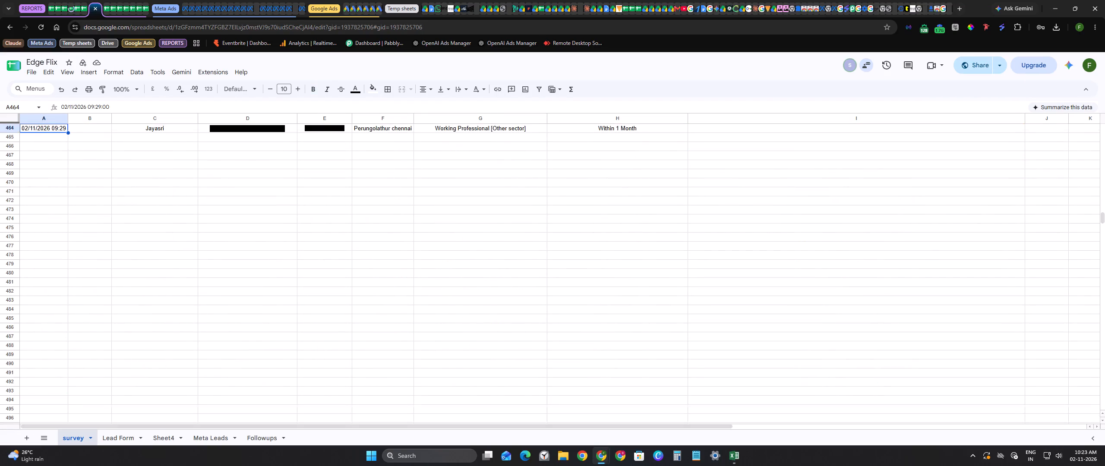
{"action": "scroll", "coordinate": [77, 122], "scroll_direction": "up", "scroll_amount": 2}
{"action": "scroll", "coordinate": [109, 215], "scroll_direction": "up", "scroll_amount": 2}
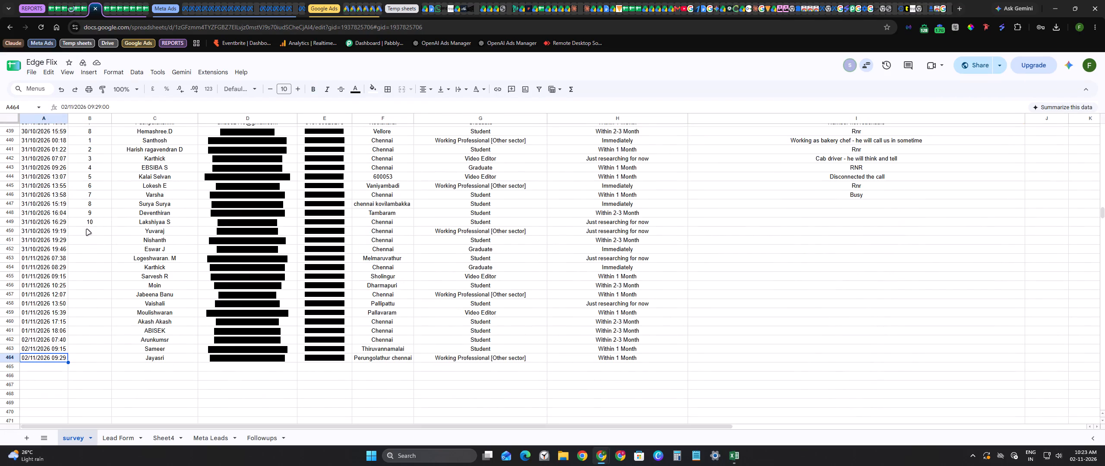
{"action": "left_click_drag", "start_coordinate": [100, 203], "coordinate": [97, 221]}
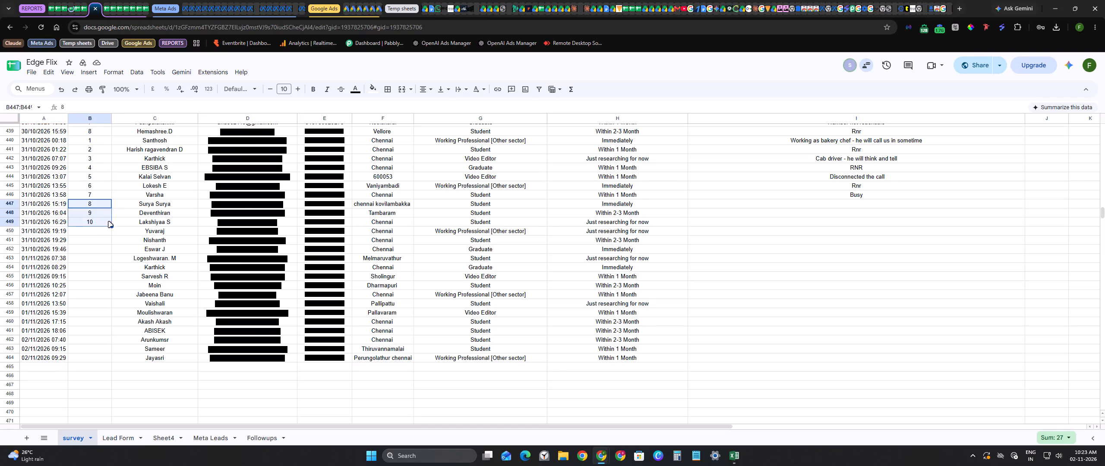
{"action": "left_click_drag", "start_coordinate": [113, 226], "coordinate": [109, 248]}
Number the Edge Flix survey leads dated 1 November 2026 from 1 to 9.
{"action": "left_click", "coordinate": [89, 258]}
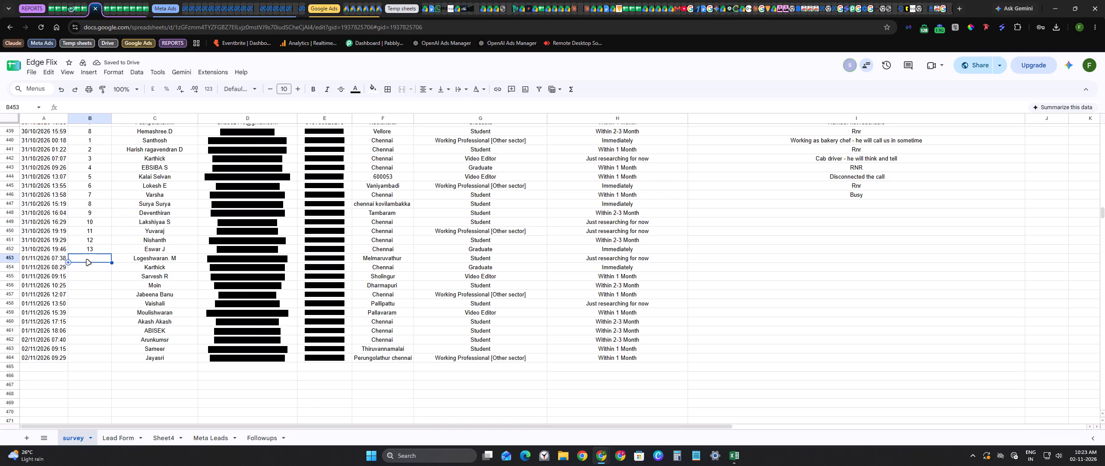
{"action": "key", "text": "1"}
{"action": "key", "text": "Return"}
{"action": "key", "text": "2"}
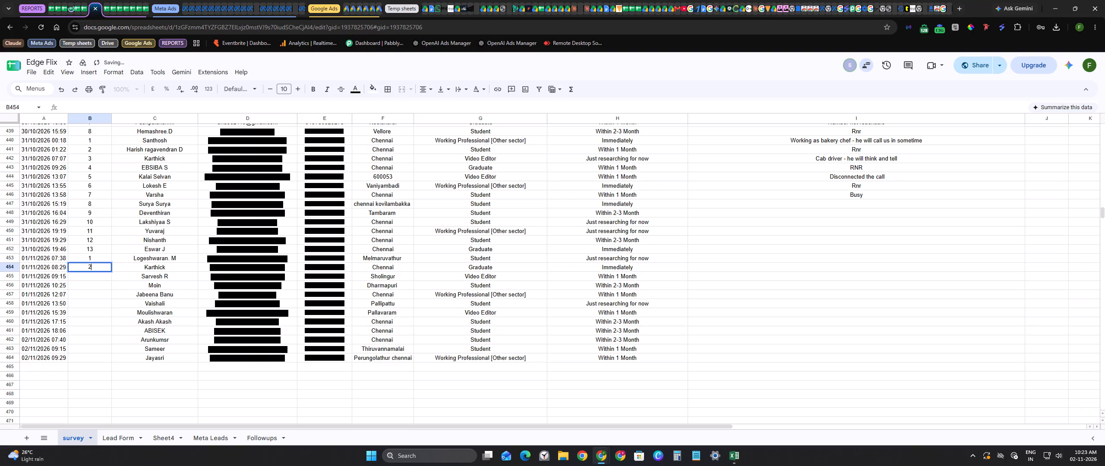
{"action": "key", "text": "Return"}
{"action": "key", "text": "3"}
{"action": "left_click_drag", "start_coordinate": [97, 258], "coordinate": [95, 276]}
{"action": "left_click_drag", "start_coordinate": [112, 280], "coordinate": [97, 334]}
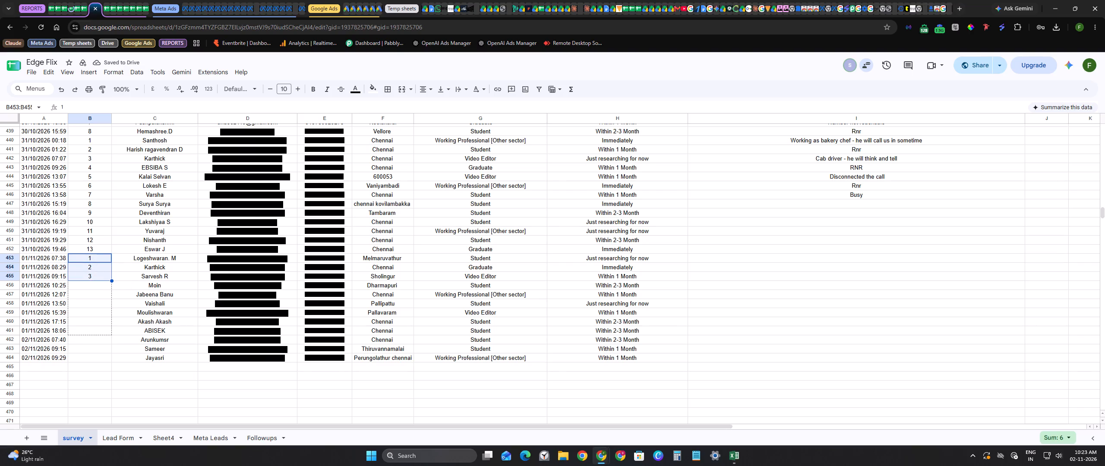
{"action": "left_click_drag", "start_coordinate": [97, 334], "coordinate": [97, 333]}
Number the Edge Flix survey leads dated 2 November 2026 from 1 to 3.
{"action": "left_click", "coordinate": [90, 340]}
{"action": "key", "text": "1"}
{"action": "key", "text": "Return"}
{"action": "key", "text": "2"}
{"action": "key", "text": "Return"}
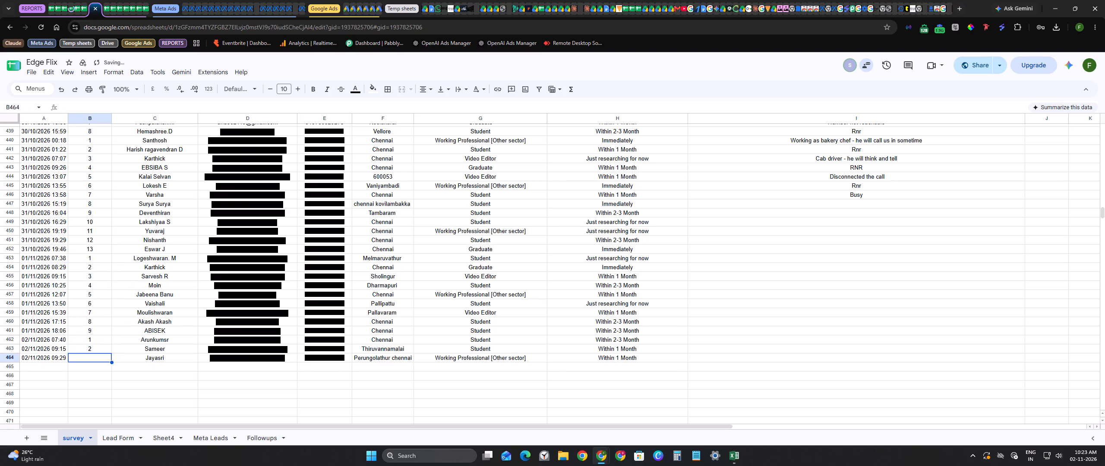
{"action": "key", "text": "3"}
{"action": "key", "text": "Return"}
Enter Edgeflix's number of leads as 13 for Saturday, 9 for Sunday and 3 for Monday, and save its three days.
{"action": "left_click", "coordinate": [104, 250]}
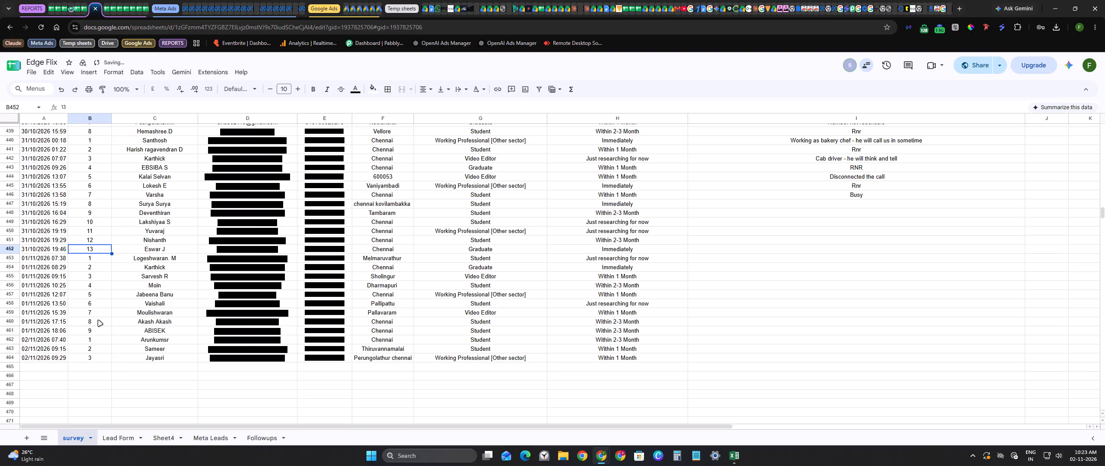
{"action": "left_click", "coordinate": [97, 330]}
{"action": "left_click", "coordinate": [93, 363]}
{"action": "key", "text": "alt+Tab"}
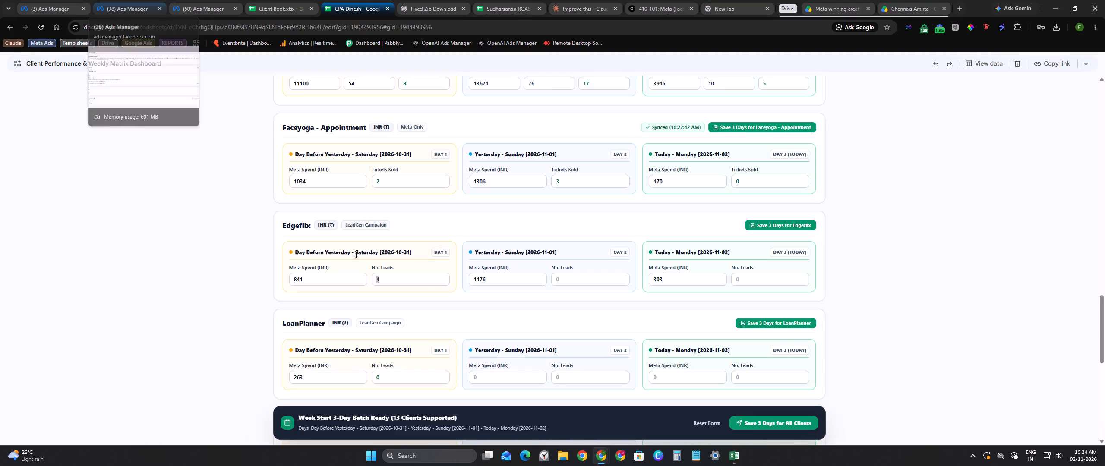
{"action": "type", "text": "13"}
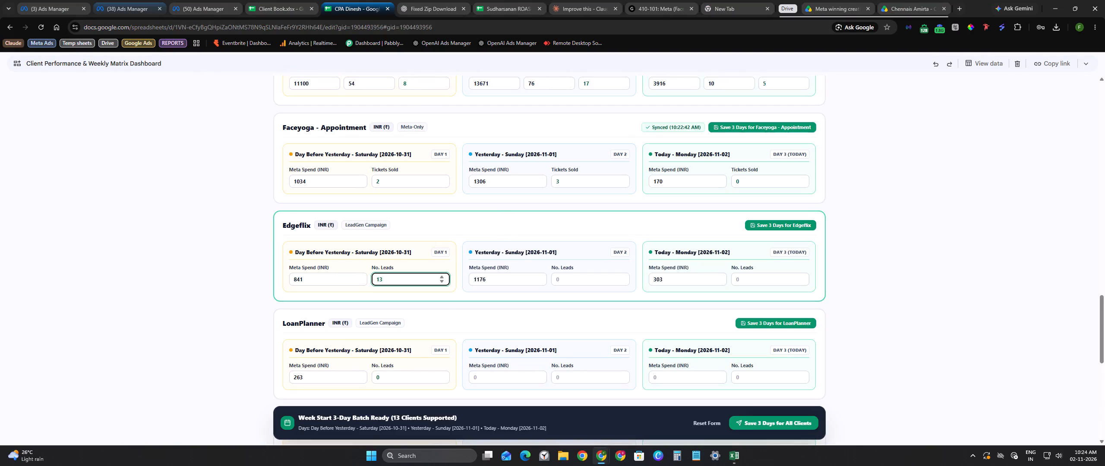
{"action": "key", "text": "Tab"}
{"action": "key", "text": "Tab"}
{"action": "key", "text": "9"}
{"action": "key", "text": "Tab"}
{"action": "key", "text": "Tab"}
{"action": "key", "text": "3"}
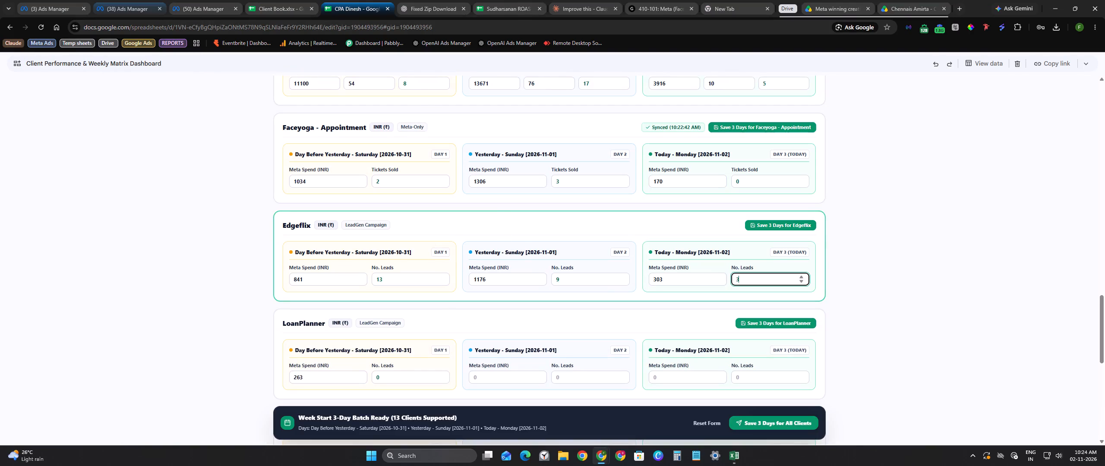
{"action": "left_click", "coordinate": [808, 230]}
Set the Loan Planner ad sets' reporting date to 31 October 2026 to look up LoanPlanner's Saturday Meta spend.
{"action": "key", "text": "alt+Tab"}
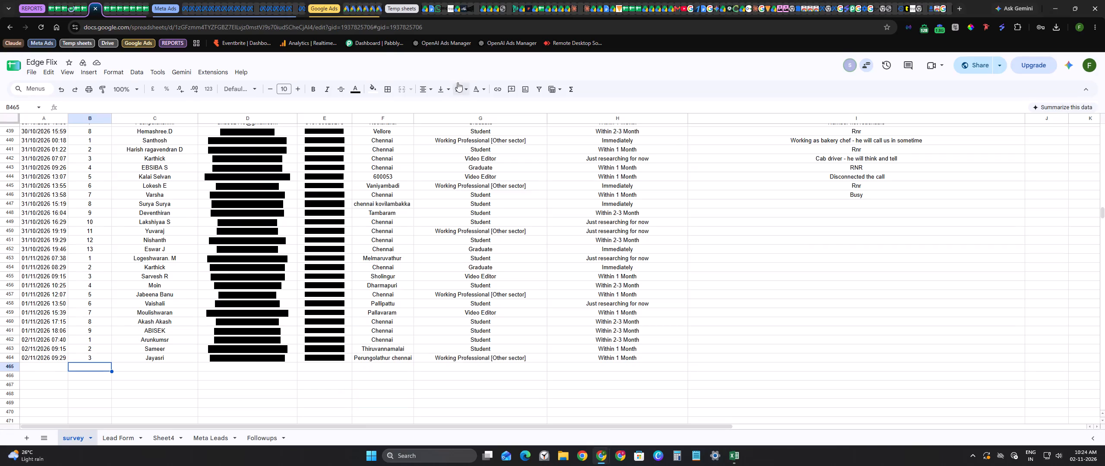
{"action": "left_click", "coordinate": [281, 0]}
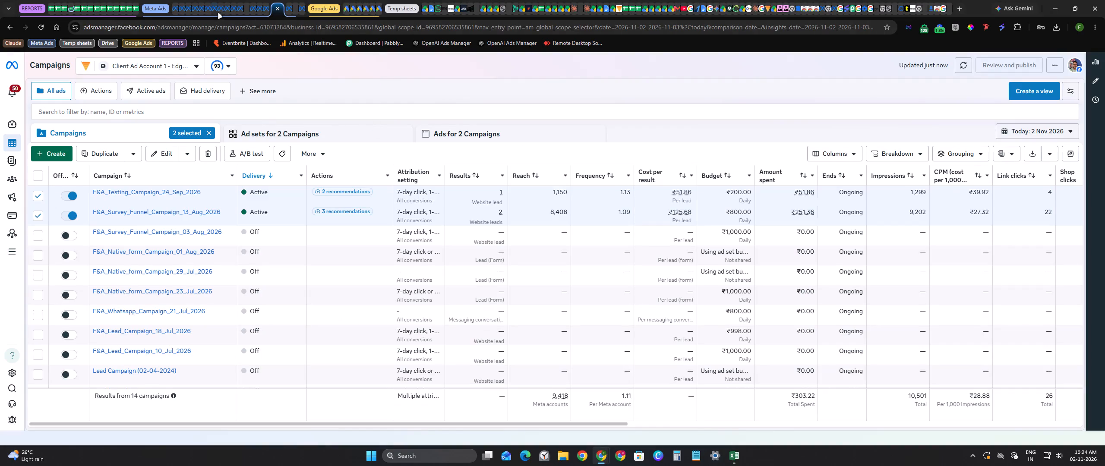
{"action": "left_click", "coordinate": [239, 12]}
{"action": "key", "text": "alt+Tab"}
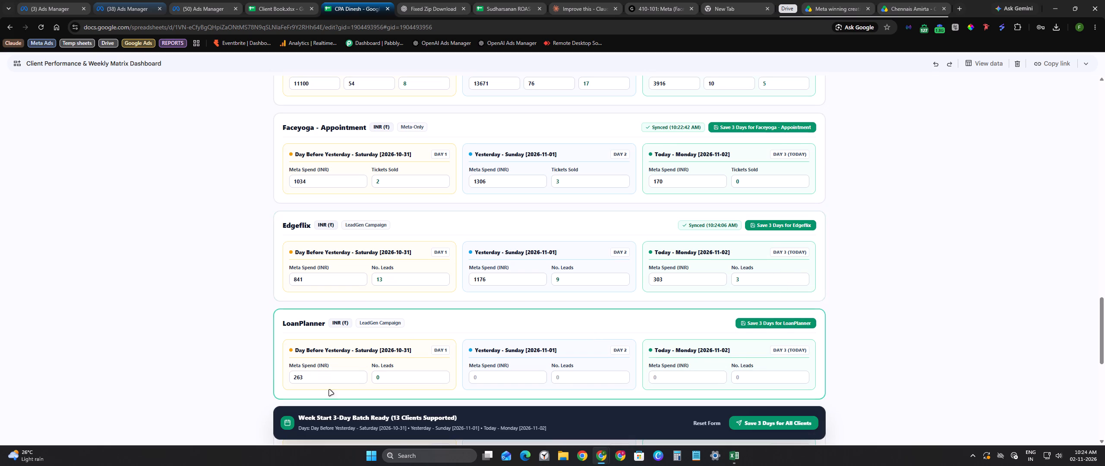
{"action": "scroll", "coordinate": [329, 351], "scroll_direction": "down", "scroll_amount": 3}
{"action": "left_click_drag", "start_coordinate": [319, 207], "coordinate": [188, 206]}
{"action": "key", "text": "alt+Tab"}
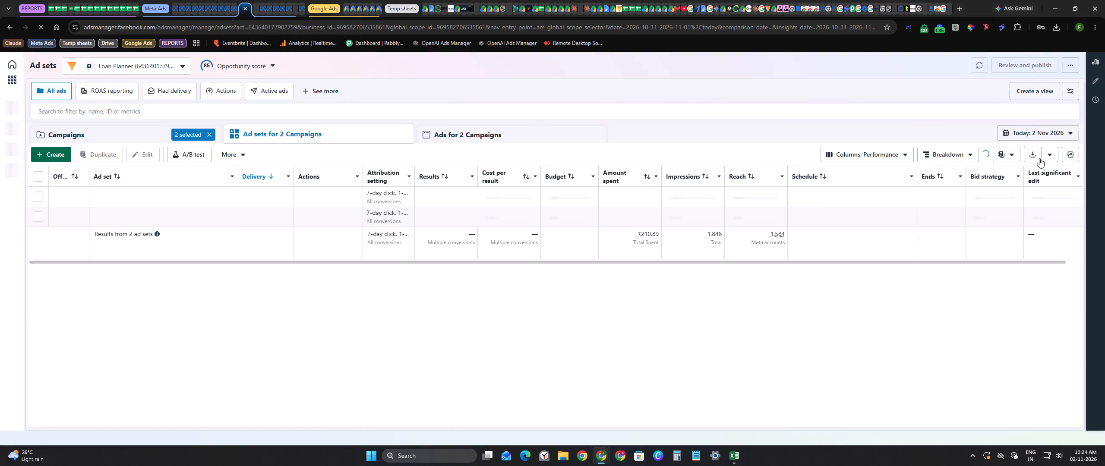
{"action": "left_click", "coordinate": [1041, 134]}
{"action": "left_click", "coordinate": [805, 181]}
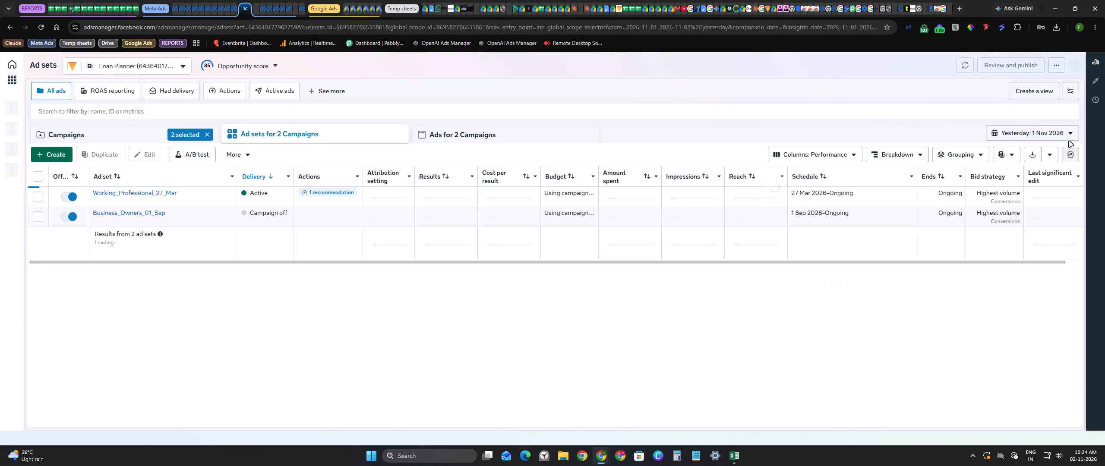
{"action": "left_click", "coordinate": [1047, 132]}
{"action": "left_click", "coordinate": [887, 157]}
{"action": "left_click", "coordinate": [899, 156]}
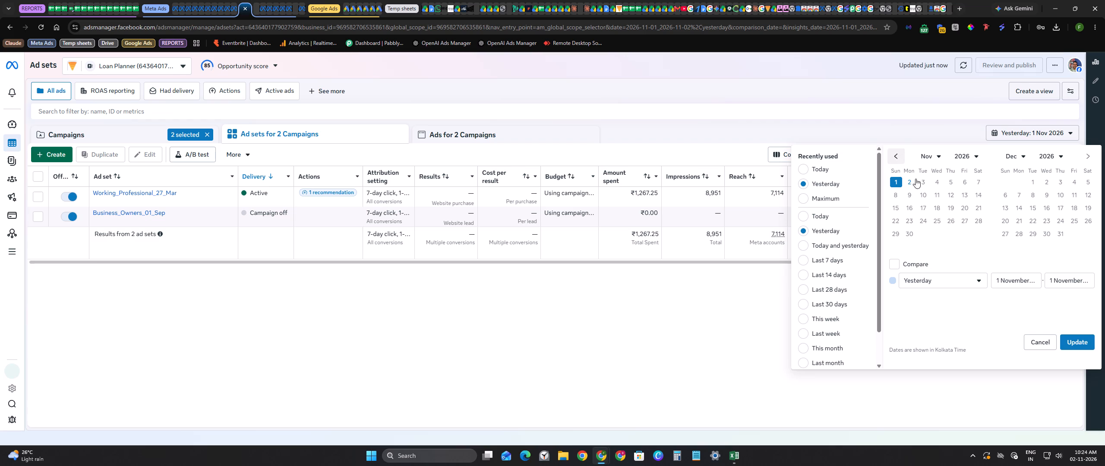
{"action": "left_click", "coordinate": [978, 227]}
{"action": "left_click", "coordinate": [979, 231]}
{"action": "left_click", "coordinate": [1076, 340]}
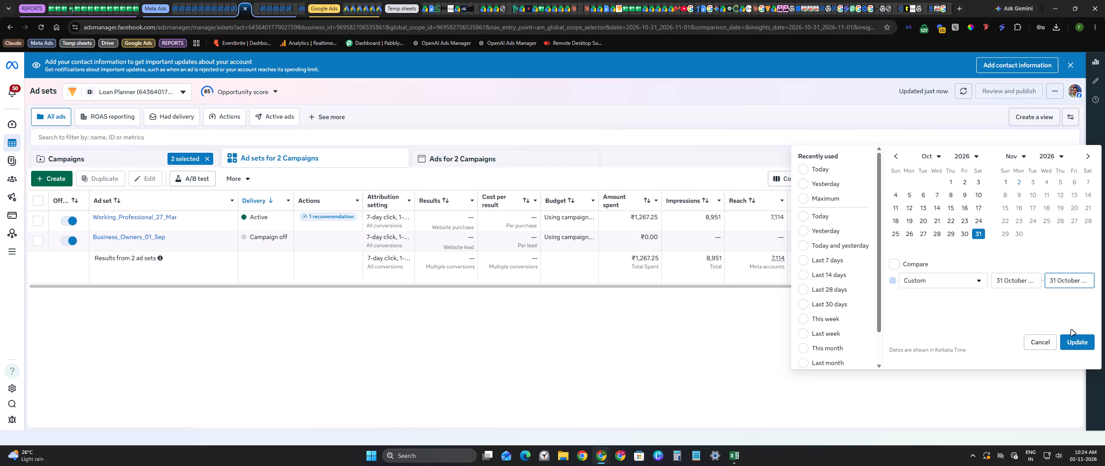
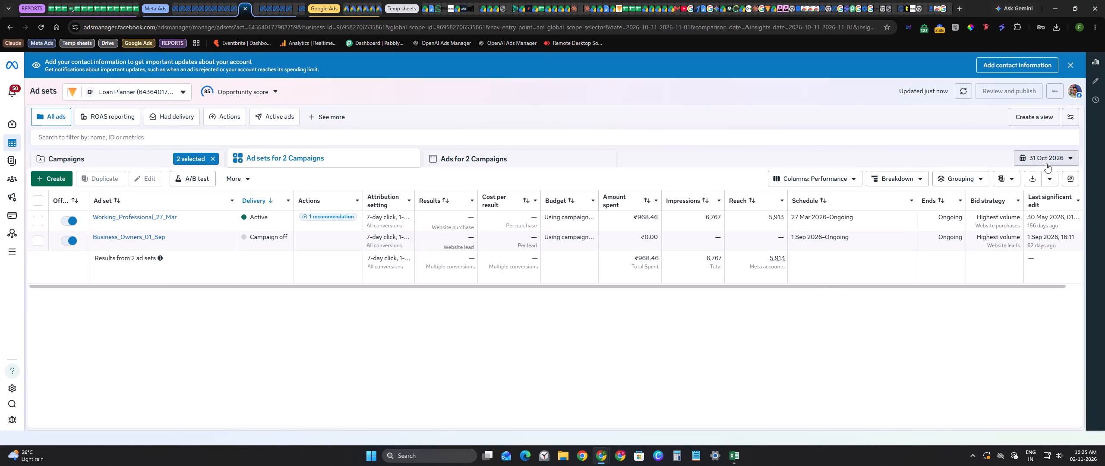
Enter LoanPlanner's Meta spend for Saturday, 31 October 2026, as 968 in the dashboard.
{"action": "left_click", "coordinate": [1045, 163]}
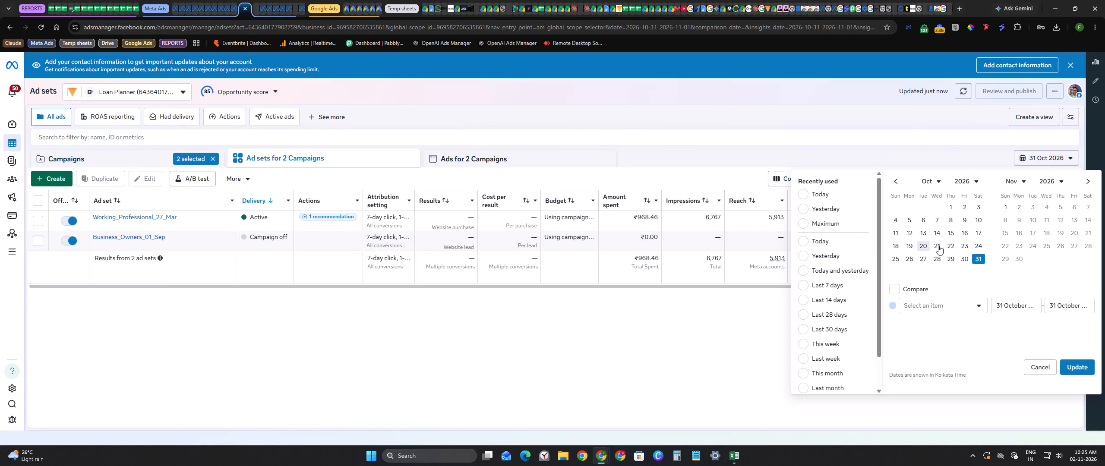
{"action": "left_click", "coordinate": [1066, 369]}
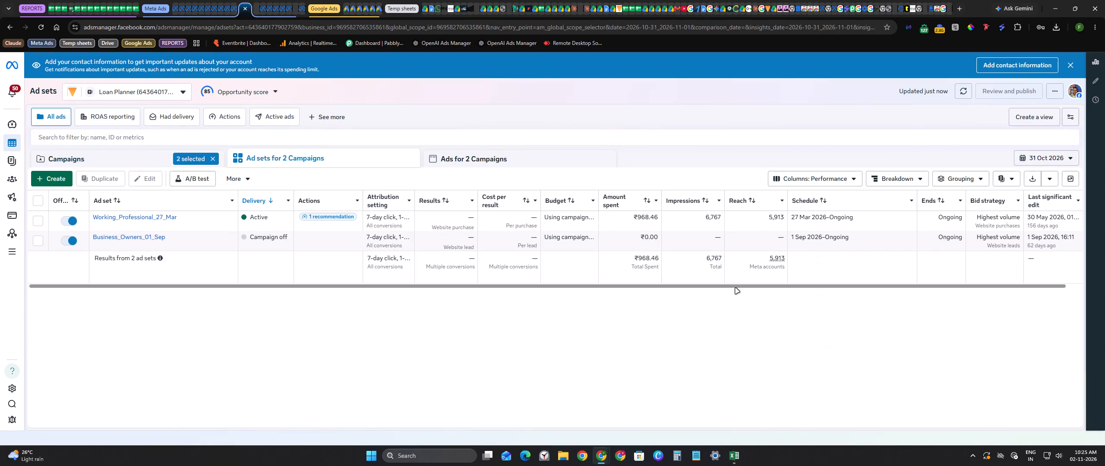
{"action": "key", "text": "alt+Tab"}
{"action": "type", "text": "968"}
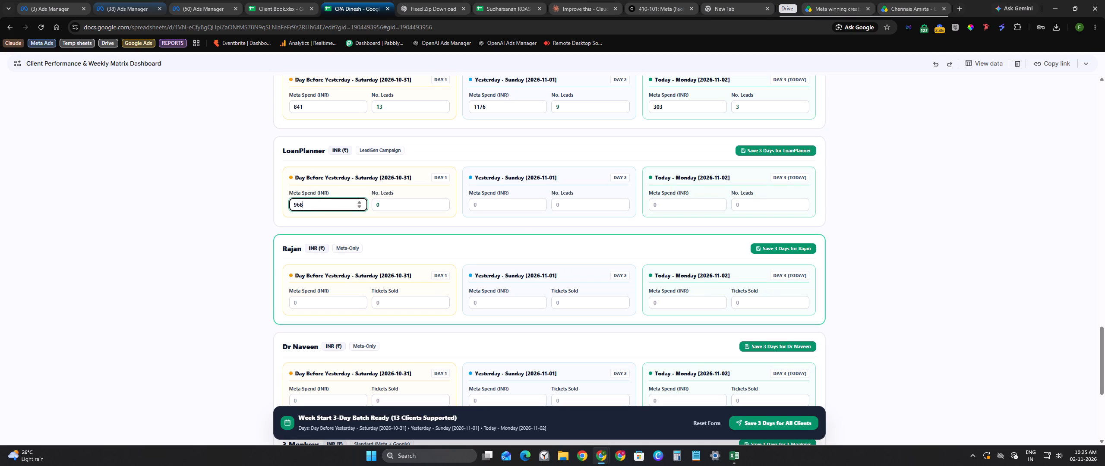
Look up the Loan Planner ad sets' spend for 1 November 2026 and enter LoanPlanner's Sunday Meta spend as 1267.
{"action": "key", "text": "Tab"}
{"action": "key", "text": "Tab"}
{"action": "key", "text": "Tab"}
{"action": "key", "text": "alt+Tab"}
{"action": "key", "text": "alt+Tab"}
{"action": "left_click", "coordinate": [503, 206]}
{"action": "key", "text": "alt+Tab"}
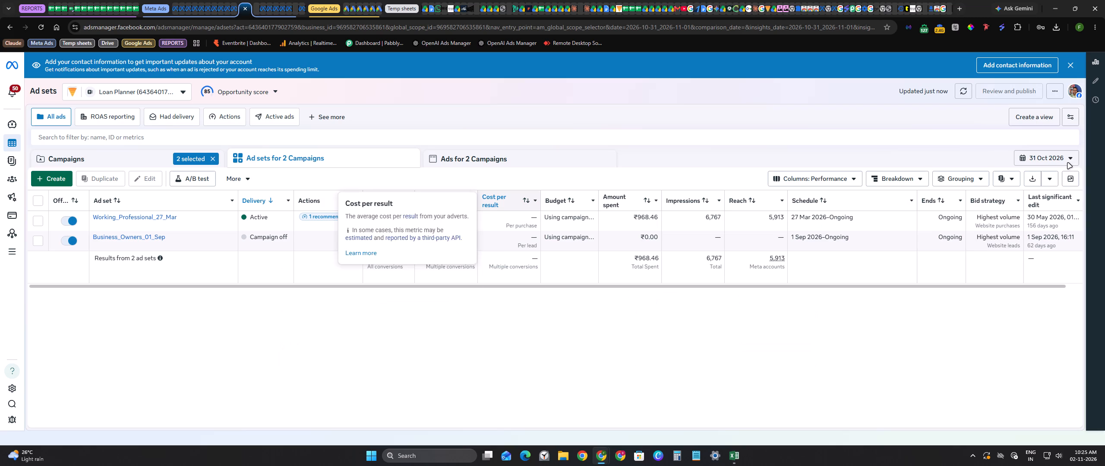
{"action": "left_click", "coordinate": [1027, 153]}
{"action": "left_click", "coordinate": [827, 211]}
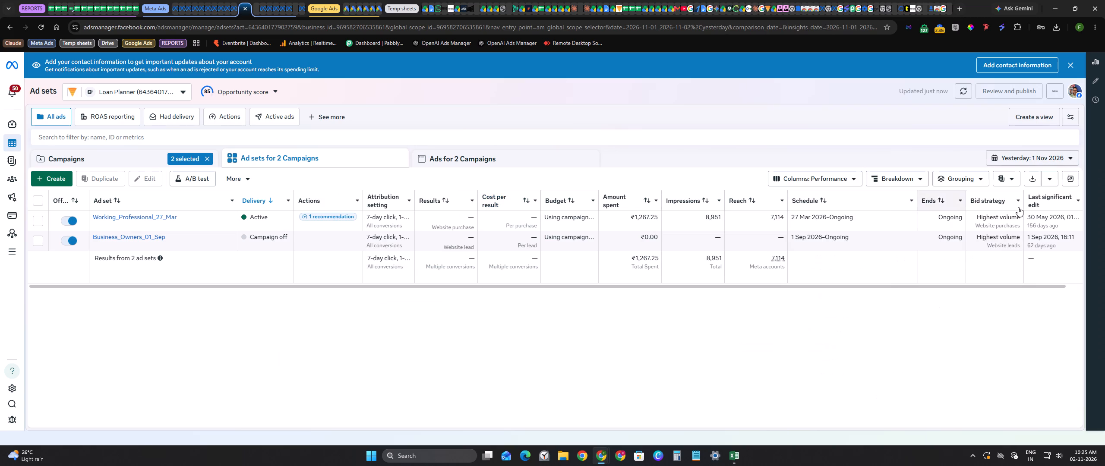
{"action": "key", "text": "alt+Tab"}
{"action": "type", "text": "1267"}
Look up the Loan Planner ad sets' spend for 2 November 2026 and enter LoanPlanner's Monday Meta spend as 210.
{"action": "key", "text": "Tab"}
{"action": "key", "text": "Tab"}
{"action": "key", "text": "Tab"}
{"action": "key", "text": "alt+Tab"}
{"action": "key", "text": "alt+Tab"}
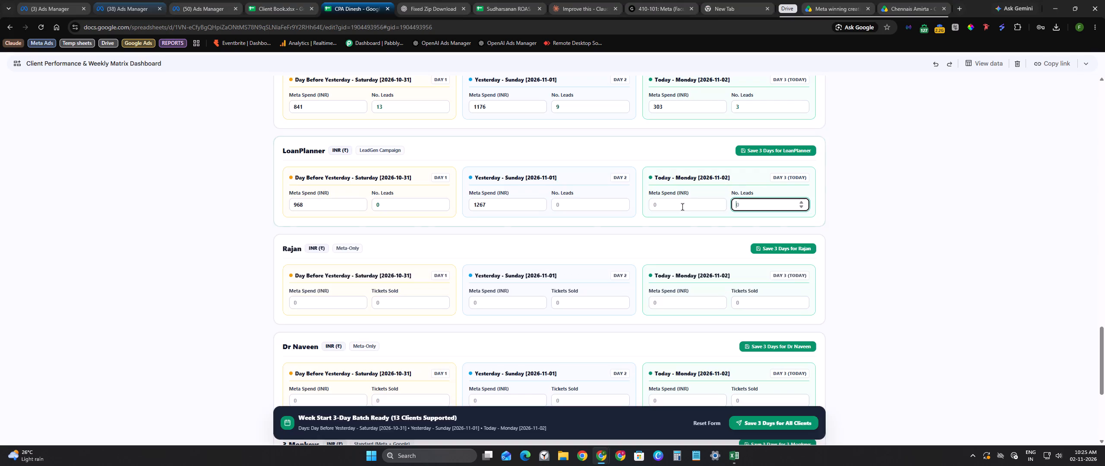
{"action": "left_click", "coordinate": [681, 207]}
{"action": "key", "text": "alt+Tab"}
{"action": "double_click", "coordinate": [1005, 150]}
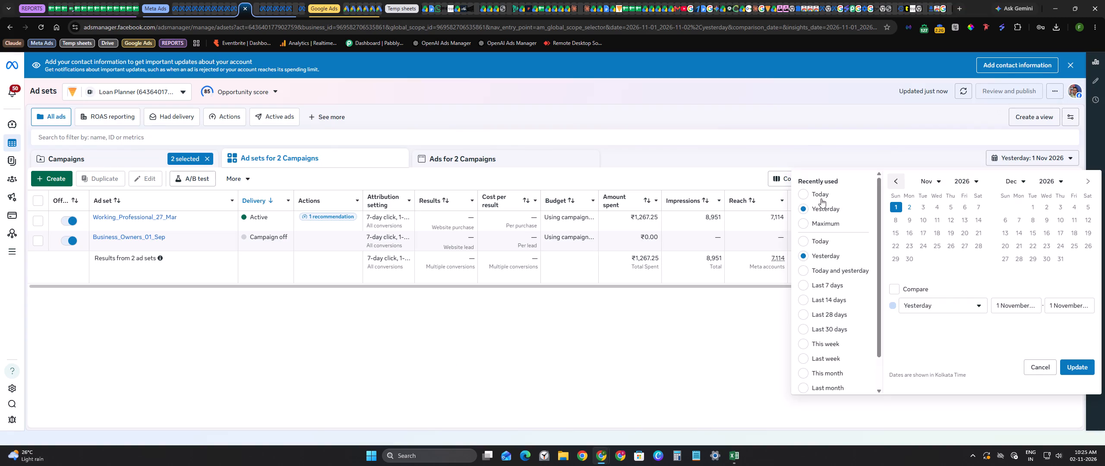
{"action": "left_click", "coordinate": [811, 192]}
{"action": "key", "text": "alt+Tab"}
{"action": "type", "text": "210"}
Open the Loan Planner spreadsheet's Free Leads WP 3 sheet and find the newest leads, from 31 October to 2 November 2026.
{"action": "left_click_drag", "start_coordinate": [401, 215], "coordinate": [376, 207]}
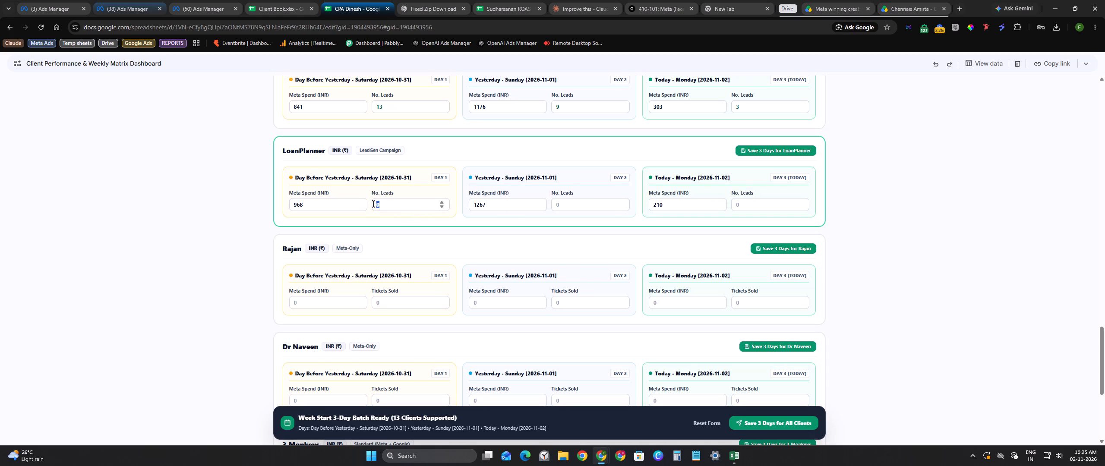
{"action": "key", "text": "alt+Tab"}
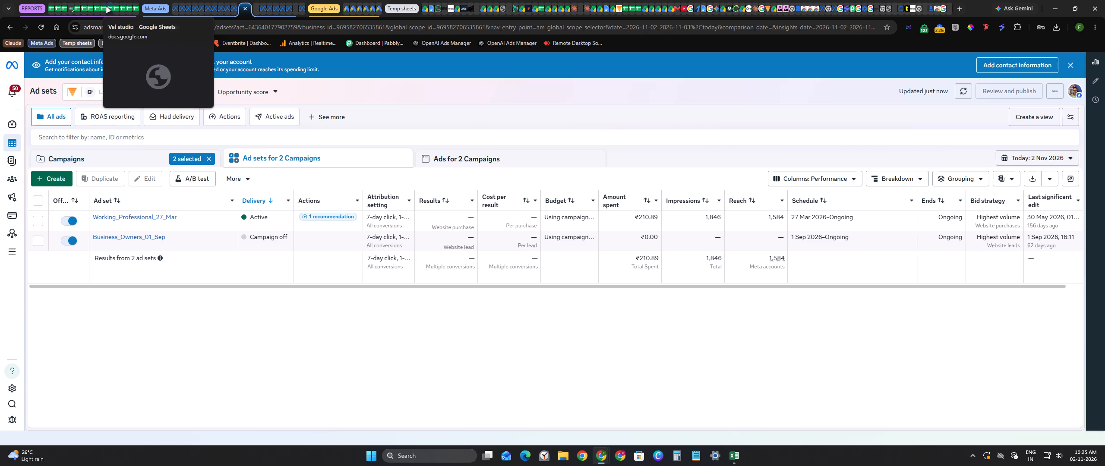
{"action": "left_click", "coordinate": [98, 7]}
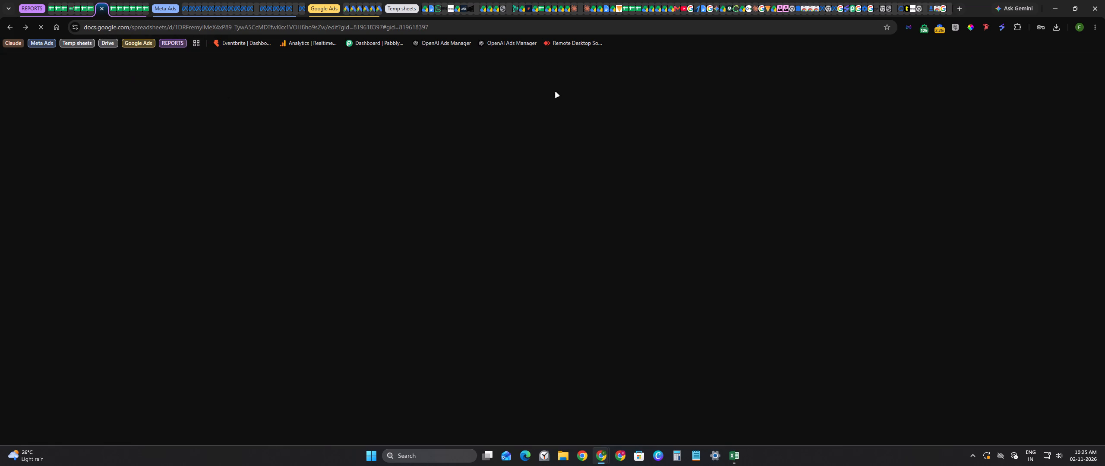
{"action": "key", "text": "ctrl+Down"}
{"action": "key", "text": "ctrl+Down"}
{"action": "key", "text": "ctrl+Down"}
{"action": "key", "text": "ctrl+Down"}
{"action": "key", "text": "ctrl+Down"}
{"action": "key", "text": "ctrl+Down"}
{"action": "key", "text": "ctrl+Down"}
{"action": "key", "text": "ctrl+Down"}
{"action": "key", "text": "ctrl+Down"}
{"action": "key", "text": "ctrl+Down"}
{"action": "key", "text": "ctrl+Down"}
{"action": "key", "text": "ctrl+Down"}
{"action": "key", "text": "ctrl+Down"}
{"action": "key", "text": "ctrl+Down"}
{"action": "key", "text": "ctrl+Down"}
{"action": "key", "text": "ctrl+Down"}
{"action": "key", "text": "ctrl+Down"}
{"action": "key", "text": "ctrl+Down"}
{"action": "key", "text": "ctrl+Down"}
{"action": "key", "text": "ctrl+Down"}
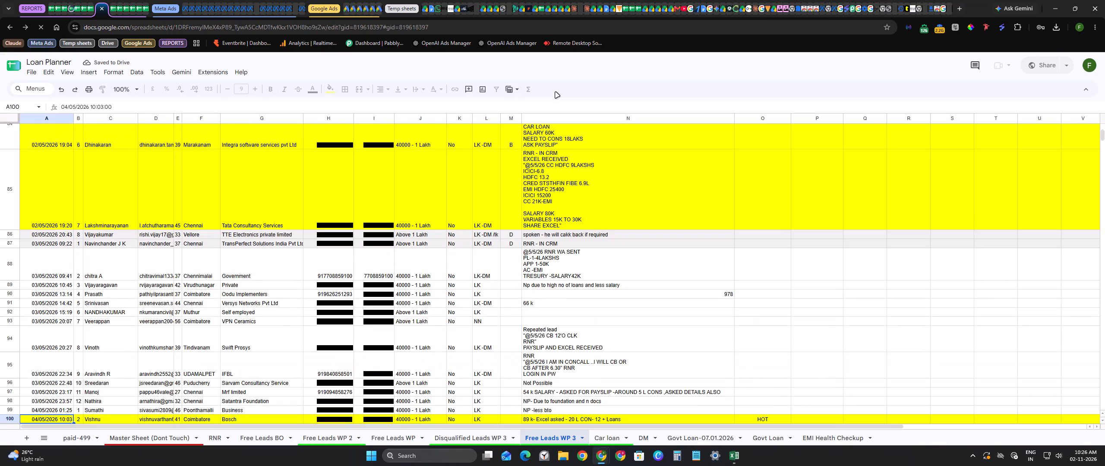
{"action": "key", "text": "ctrl+Down"}
{"action": "key", "text": "ctrl+Down"}
{"action": "key", "text": "ctrl+Down"}
{"action": "key", "text": "ctrl+Down"}
{"action": "key", "text": "ctrl+Down"}
{"action": "key", "text": "ctrl+Down"}
{"action": "key", "text": "ctrl+Down"}
{"action": "key", "text": "ctrl+Down"}
{"action": "key", "text": "ctrl+Down"}
{"action": "key", "text": "ctrl+Down"}
{"action": "key", "text": "ctrl+Down"}
{"action": "key", "text": "ctrl+Down"}
{"action": "key", "text": "ctrl+Down"}
{"action": "key", "text": "ctrl+Down"}
{"action": "key", "text": "ctrl+Down"}
{"action": "key", "text": "ctrl+Down"}
{"action": "key", "text": "ctrl+Down"}
{"action": "key", "text": "ctrl+Down"}
{"action": "key", "text": "ctrl+Down"}
{"action": "key", "text": "ctrl+Down"}
{"action": "key", "text": "ctrl+Down"}
{"action": "key", "text": "ctrl+Down"}
{"action": "key", "text": "ctrl+Down"}
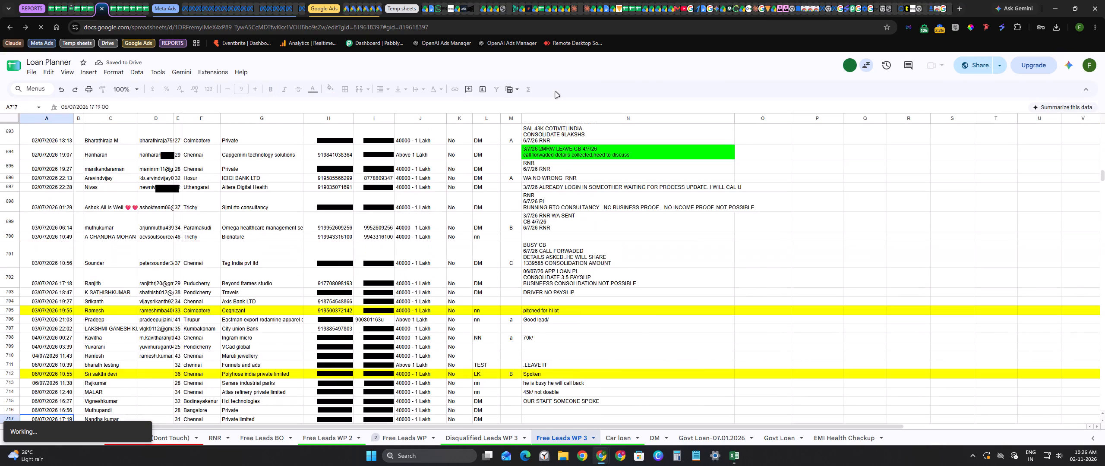
{"action": "key", "text": "ctrl+Up"}
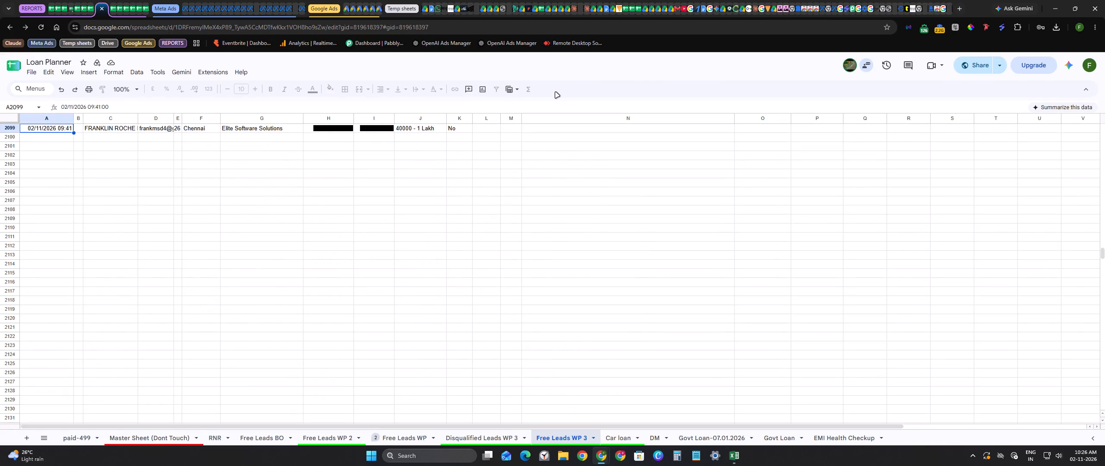
{"action": "scroll", "coordinate": [102, 179], "scroll_direction": "up", "scroll_amount": 2}
{"action": "scroll", "coordinate": [59, 197], "scroll_direction": "up", "scroll_amount": 3}
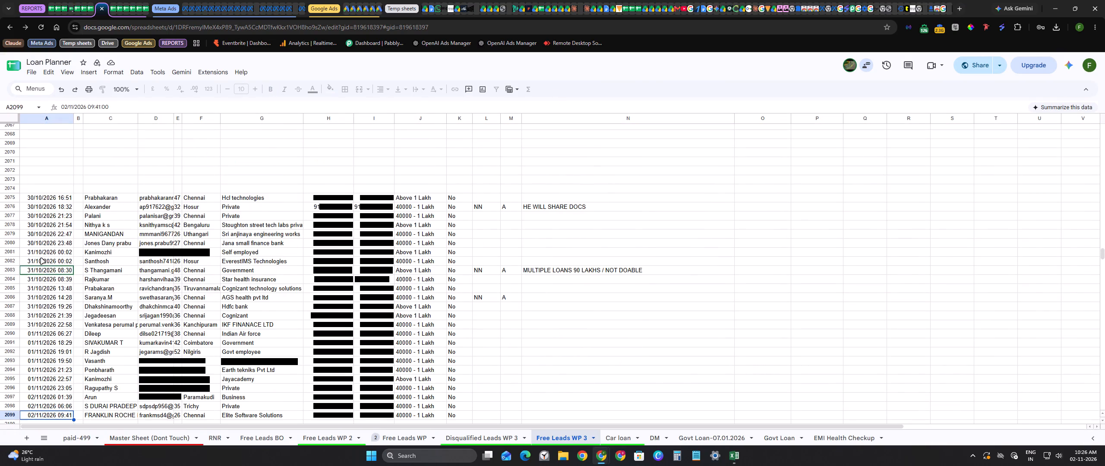
Count the Loan Planner leads separately for 31 October, 1 November and 2 November 2026, using the selection's Count summary.
{"action": "left_click_drag", "start_coordinate": [39, 271], "coordinate": [41, 252]}
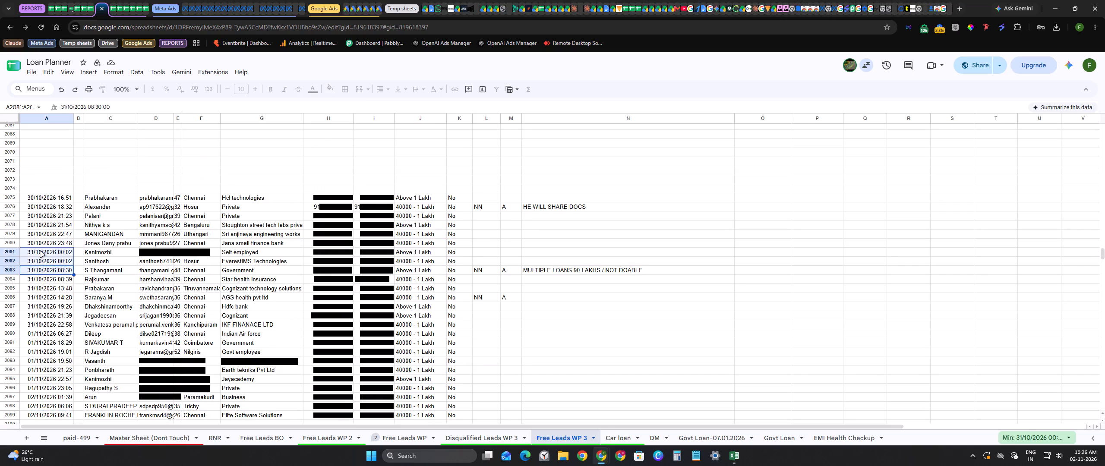
{"action": "left_click", "coordinate": [41, 252]}
{"action": "left_click_drag", "start_coordinate": [41, 252], "coordinate": [42, 328]}
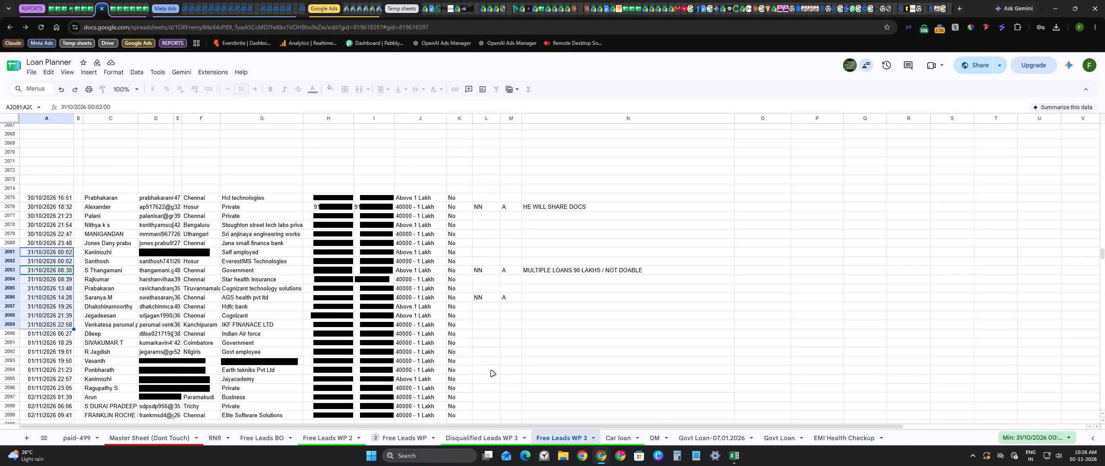
{"action": "left_click", "coordinate": [1014, 439]}
{"action": "left_click", "coordinate": [1015, 423]}
{"action": "scroll", "coordinate": [311, 314], "scroll_direction": "down", "scroll_amount": 3}
{"action": "left_click_drag", "start_coordinate": [51, 161], "coordinate": [45, 211]}
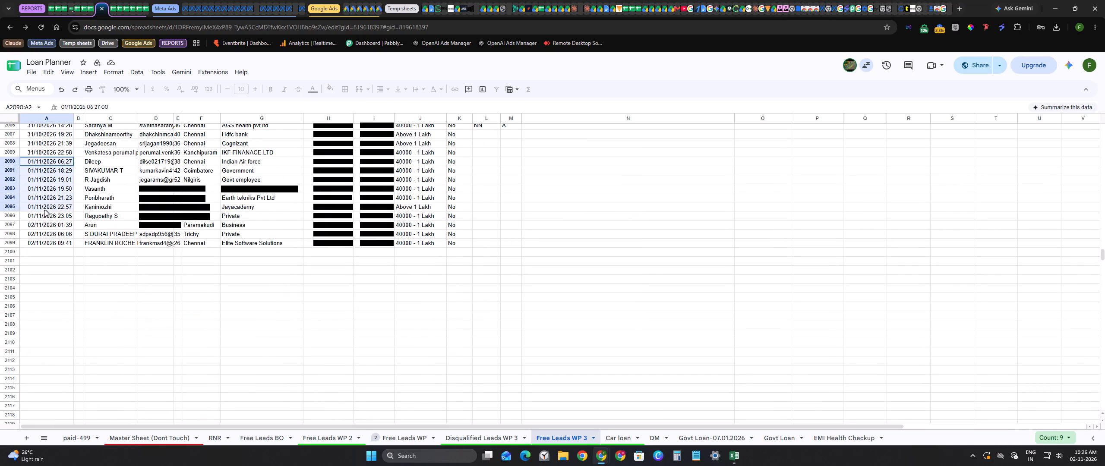
{"action": "left_click_drag", "start_coordinate": [45, 211], "coordinate": [45, 214]}
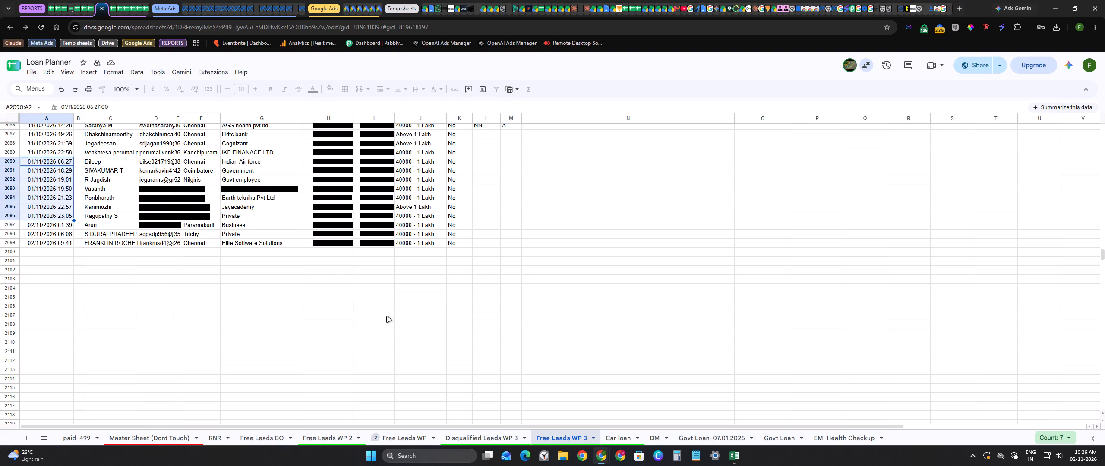
{"action": "left_click_drag", "start_coordinate": [49, 227], "coordinate": [49, 245]}
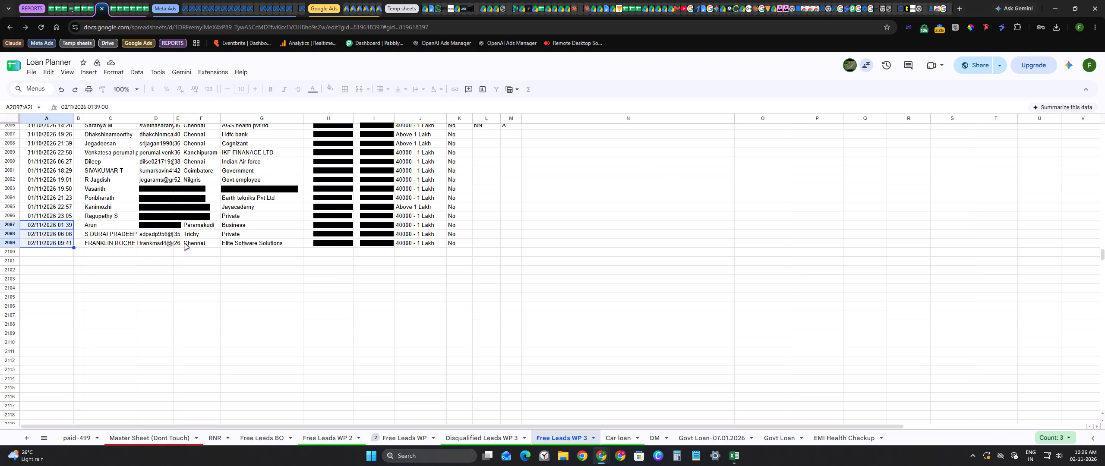
Enter LoanPlanner's number of leads as 9 for Saturday, 7 for Sunday and 3 for Monday, and save its three days.
{"action": "key", "text": "alt+Tab"}
{"action": "key", "text": "9"}
{"action": "key", "text": "Tab"}
{"action": "key", "text": "Tab"}
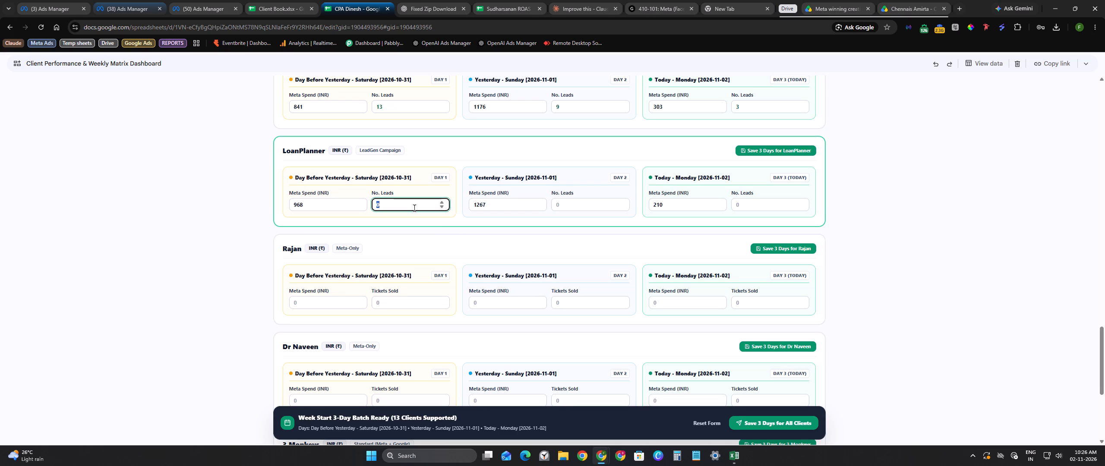
{"action": "key", "text": "7"}
{"action": "key", "text": "BackSpace"}
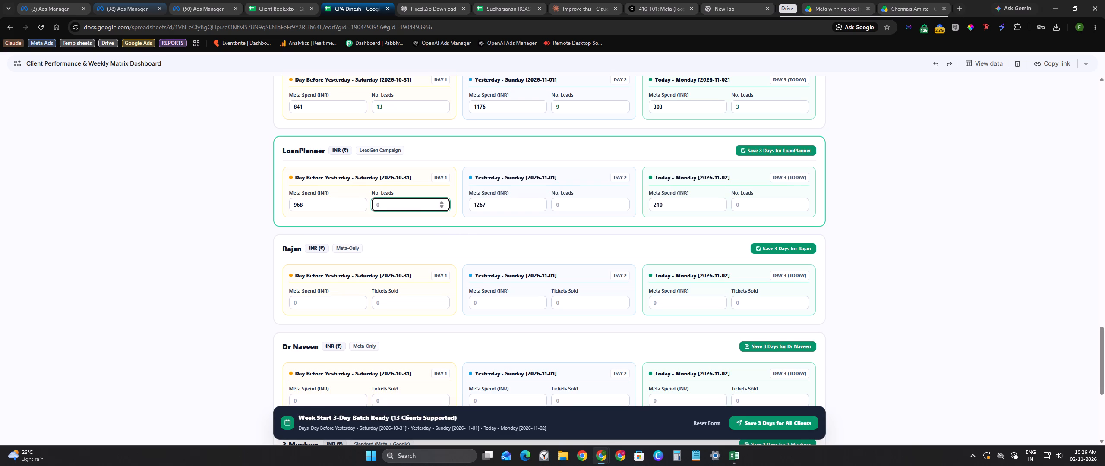
{"action": "key", "text": "9"}
{"action": "key", "text": "Tab"}
{"action": "key", "text": "Tab"}
{"action": "key", "text": "7"}
{"action": "key", "text": "Tab"}
{"action": "key", "text": "Tab"}
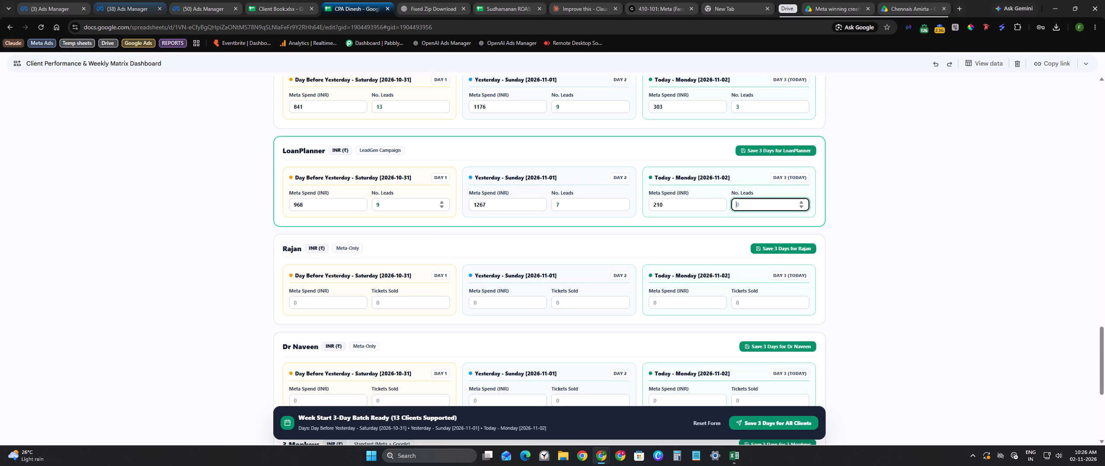
{"action": "key", "text": "3"}
{"action": "left_click", "coordinate": [763, 152]}
{"action": "key", "text": "alt+Tab"}
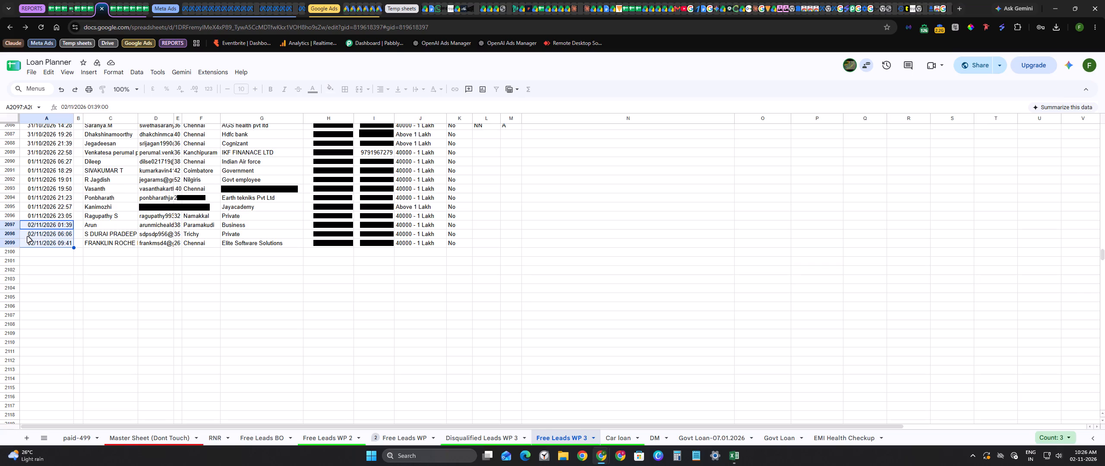
{"action": "key", "text": "alt+Tab"}
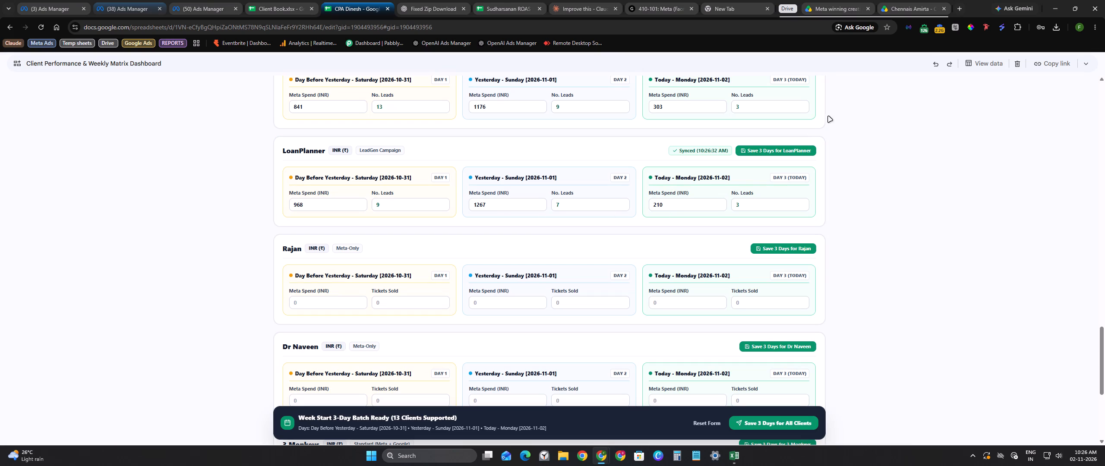
Review the client entries in the three-day batch form and save the three days for all clients.
{"action": "left_click_drag", "start_coordinate": [313, 299], "coordinate": [302, 300]}
{"action": "scroll", "coordinate": [395, 262], "scroll_direction": "down", "scroll_amount": 4}
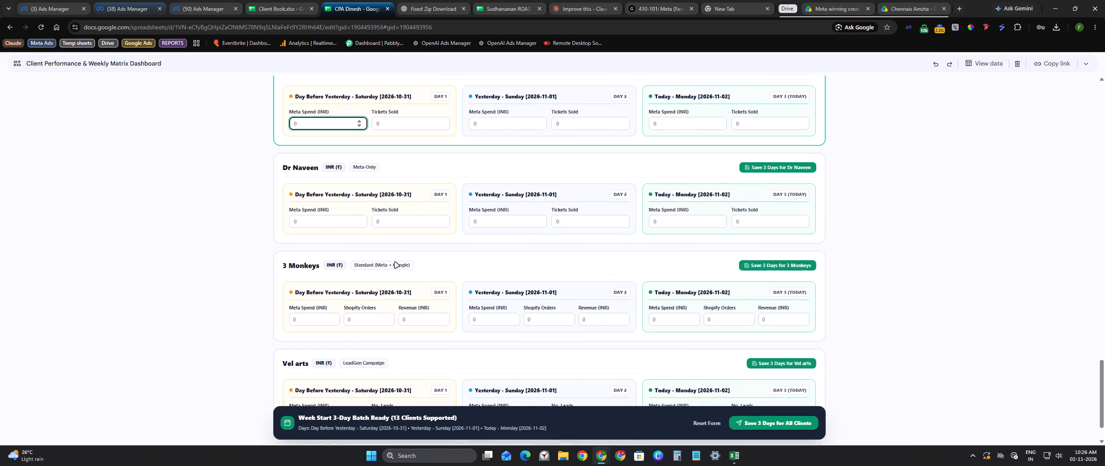
{"action": "scroll", "coordinate": [395, 262], "scroll_direction": "down", "scroll_amount": 4}
{"action": "scroll", "coordinate": [501, 279], "scroll_direction": "up", "scroll_amount": 5}
{"action": "scroll", "coordinate": [608, 301], "scroll_direction": "up", "scroll_amount": 9}
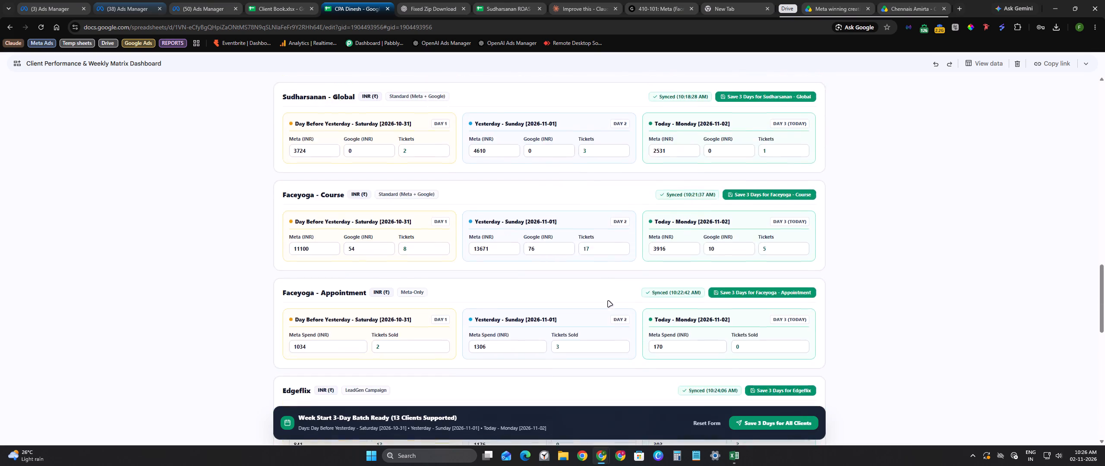
{"action": "scroll", "coordinate": [608, 301], "scroll_direction": "up", "scroll_amount": 20}
{"action": "scroll", "coordinate": [608, 301], "scroll_direction": "up", "scroll_amount": 2}
{"action": "left_click", "coordinate": [785, 424]}
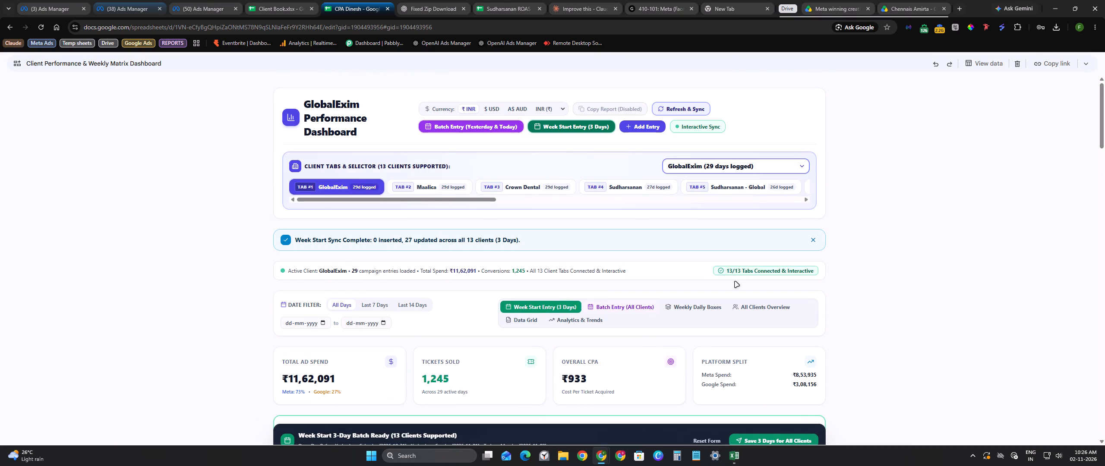
Show GlobalExim's Weekly Daily Boxes for Week 4 (26-Oct to 01-Nov).
{"action": "scroll", "coordinate": [735, 282], "scroll_direction": "up", "scroll_amount": 4}
{"action": "scroll", "coordinate": [755, 225], "scroll_direction": "down", "scroll_amount": 2}
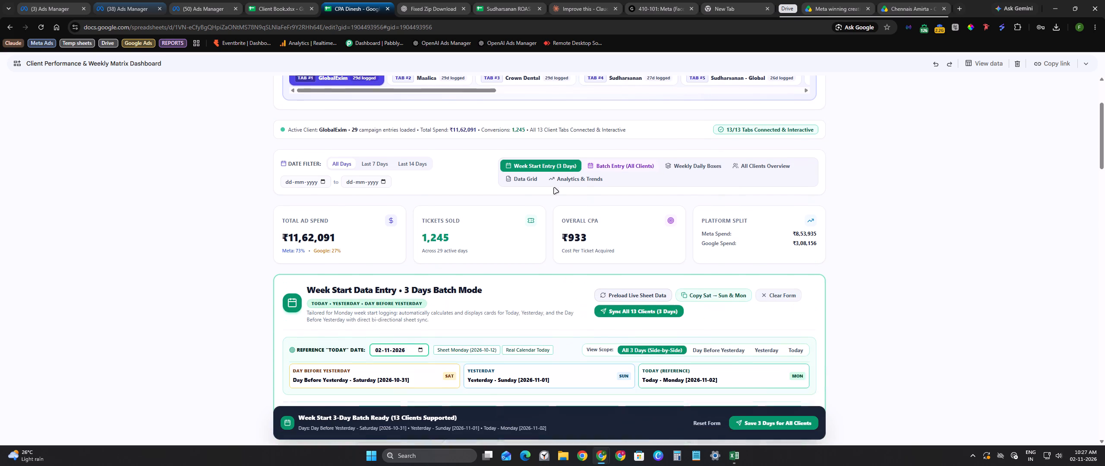
{"action": "left_click", "coordinate": [714, 155]}
{"action": "scroll", "coordinate": [720, 222], "scroll_direction": "down", "scroll_amount": 4}
{"action": "scroll", "coordinate": [723, 220], "scroll_direction": "up", "scroll_amount": 6}
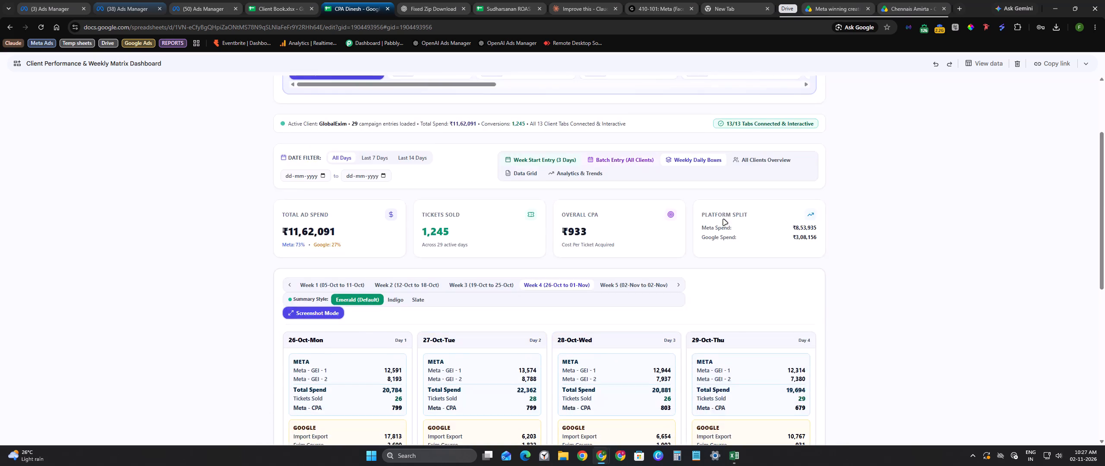
{"action": "scroll", "coordinate": [723, 220], "scroll_direction": "up", "scroll_amount": 3}
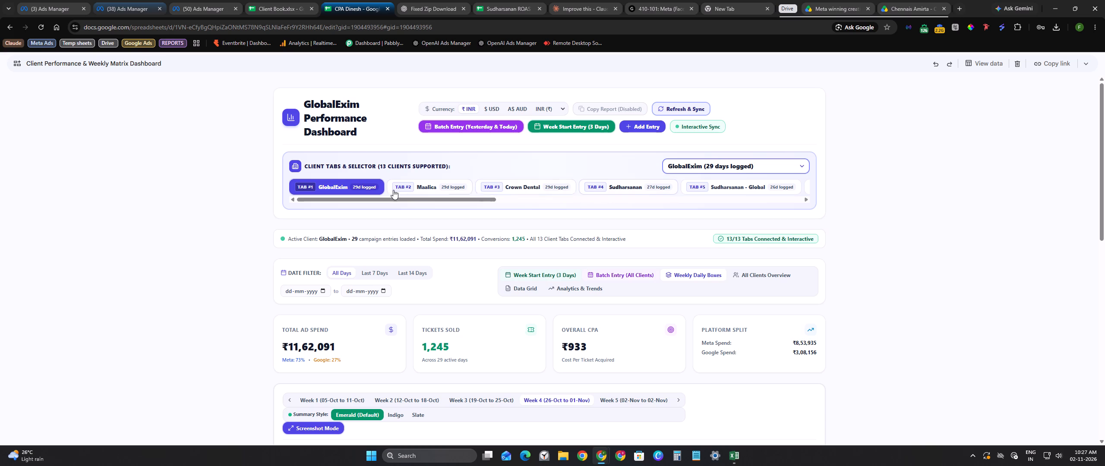
{"action": "scroll", "coordinate": [528, 252], "scroll_direction": "down", "scroll_amount": 4}
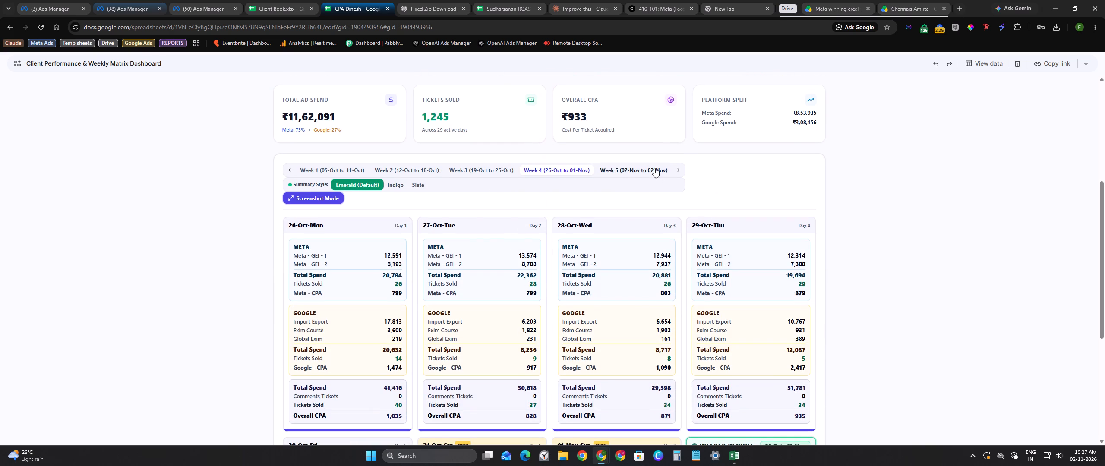
{"action": "left_click", "coordinate": [654, 168]}
{"action": "left_click", "coordinate": [553, 167]}
Capture a screenshot of GlobalExim's Week 4 daily boxes together with the 26-Oct to 01-Nov Weekly Report.
{"action": "scroll", "coordinate": [703, 182], "scroll_direction": "down", "scroll_amount": 5}
{"action": "scroll", "coordinate": [809, 192], "scroll_direction": "down", "scroll_amount": 1, "text": "ctrl"}
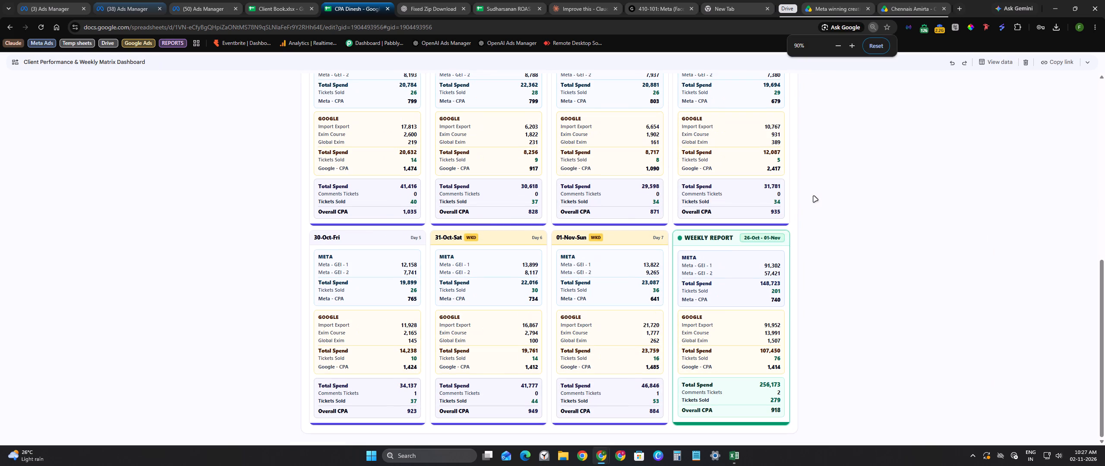
{"action": "scroll", "coordinate": [814, 196], "scroll_direction": "down", "scroll_amount": 2}
{"action": "scroll", "coordinate": [814, 196], "scroll_direction": "down", "scroll_amount": 1, "text": "ctrl"}
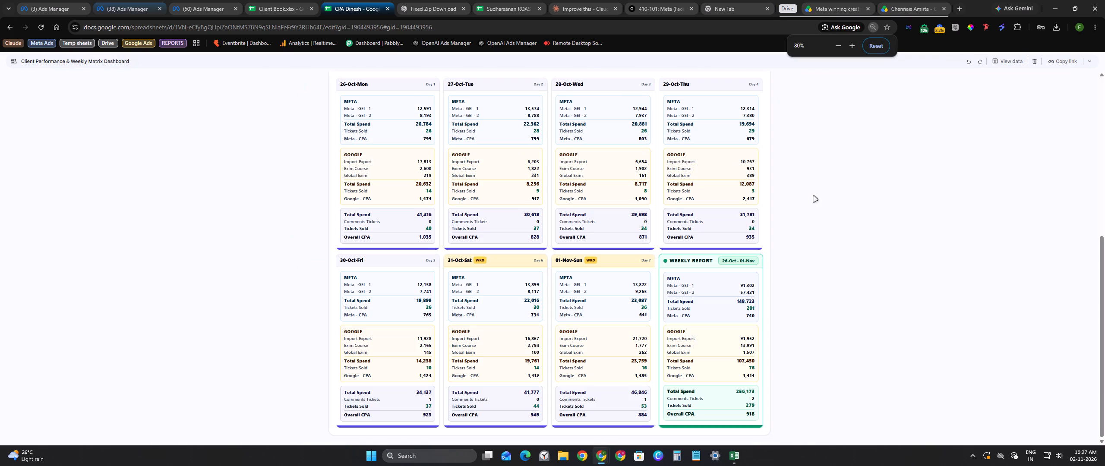
{"action": "middle_click", "coordinate": [846, 193]}
{"action": "key", "text": "Print"}
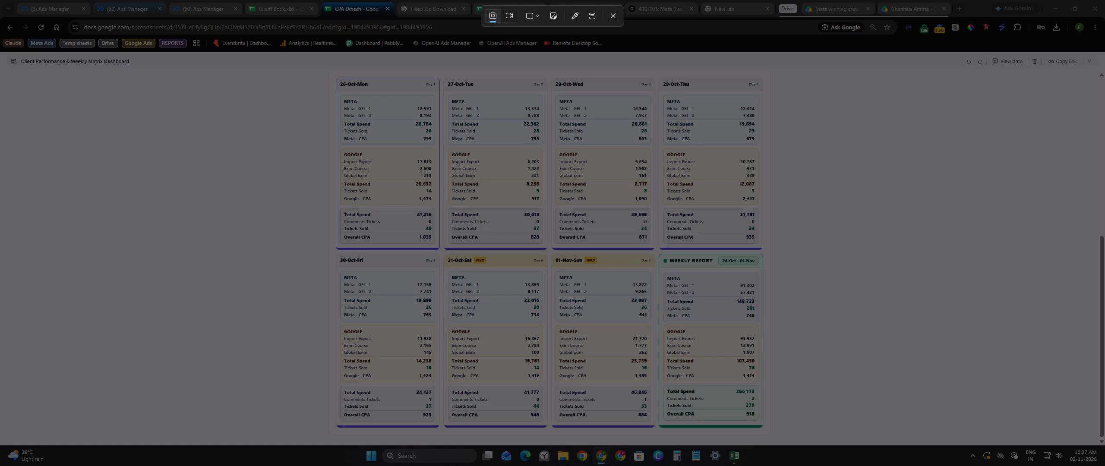
{"action": "left_click", "coordinate": [614, 14]}
{"action": "middle_click", "coordinate": [863, 93]}
{"action": "key", "text": "Print"}
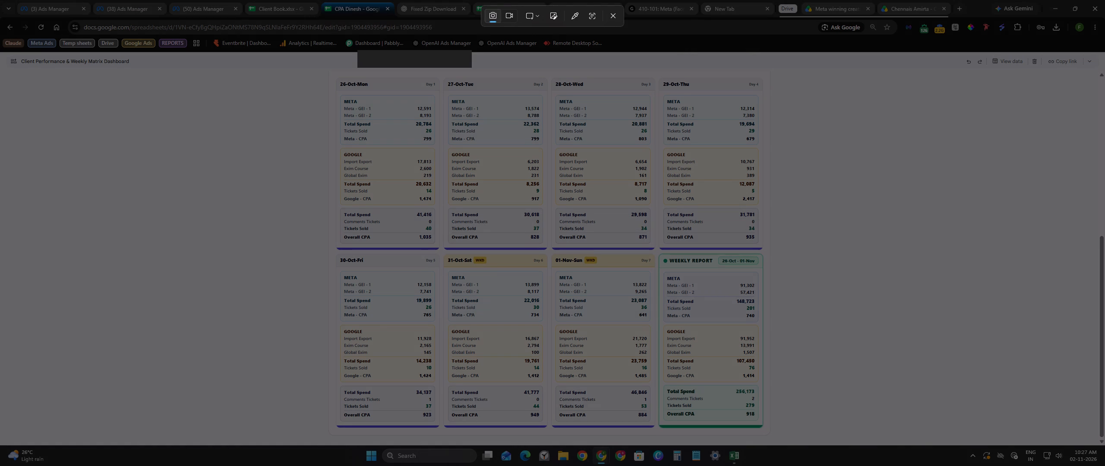
{"action": "left_click_drag", "start_coordinate": [334, 76], "coordinate": [750, 428]}
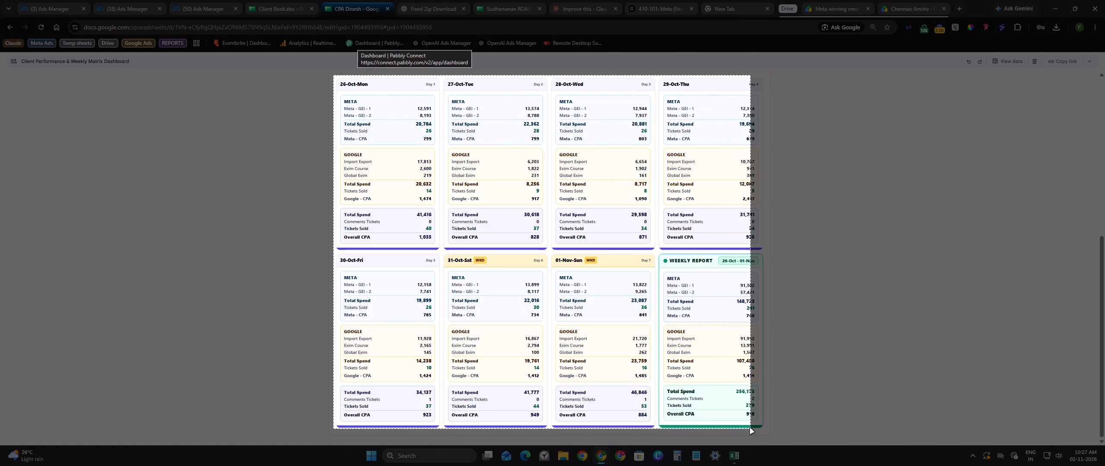
{"action": "left_click_drag", "start_coordinate": [750, 428], "coordinate": [768, 430]}
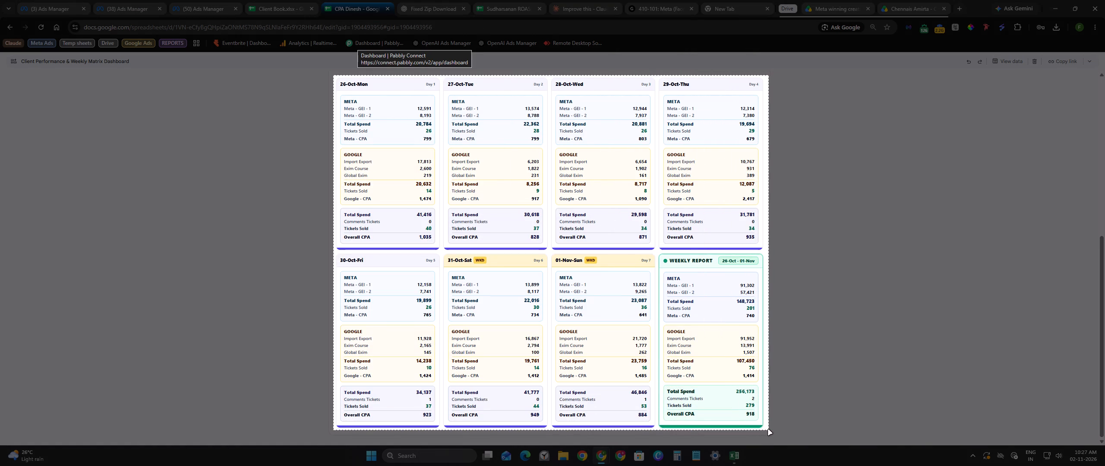
{"action": "left_click_drag", "start_coordinate": [768, 430], "coordinate": [765, 430]}
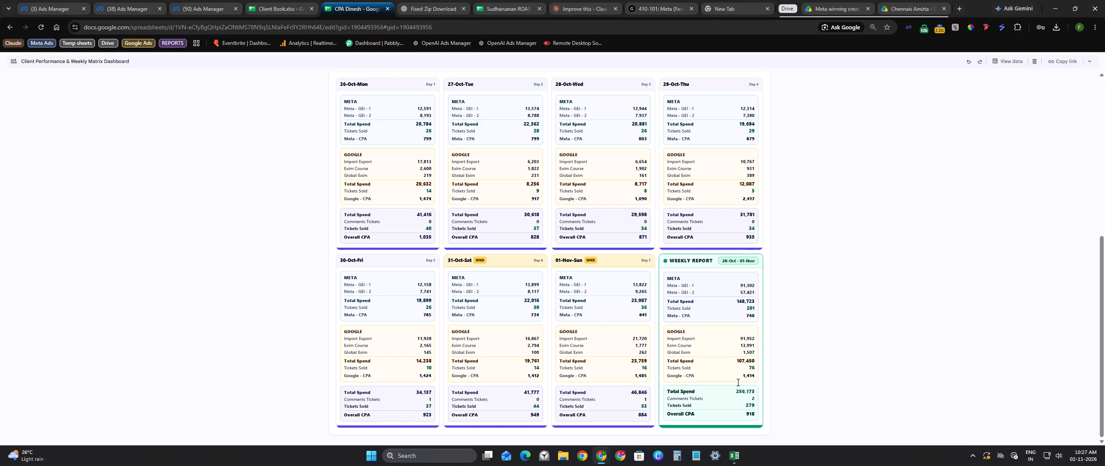
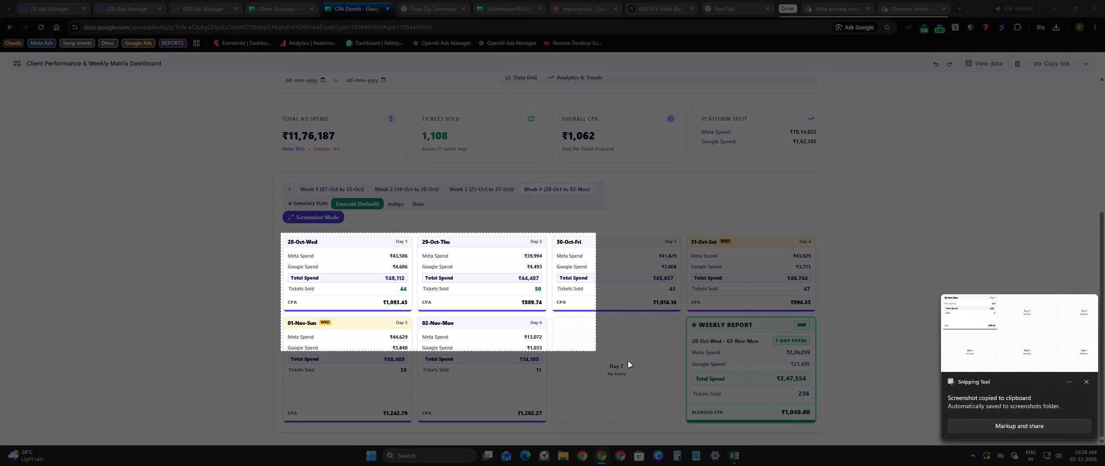
Capture a screenshot of the Week 4 (28-Oct to 02-Nov) daily boxes together with the Weekly Report card.
{"action": "left_click_drag", "start_coordinate": [628, 362], "coordinate": [817, 425]}
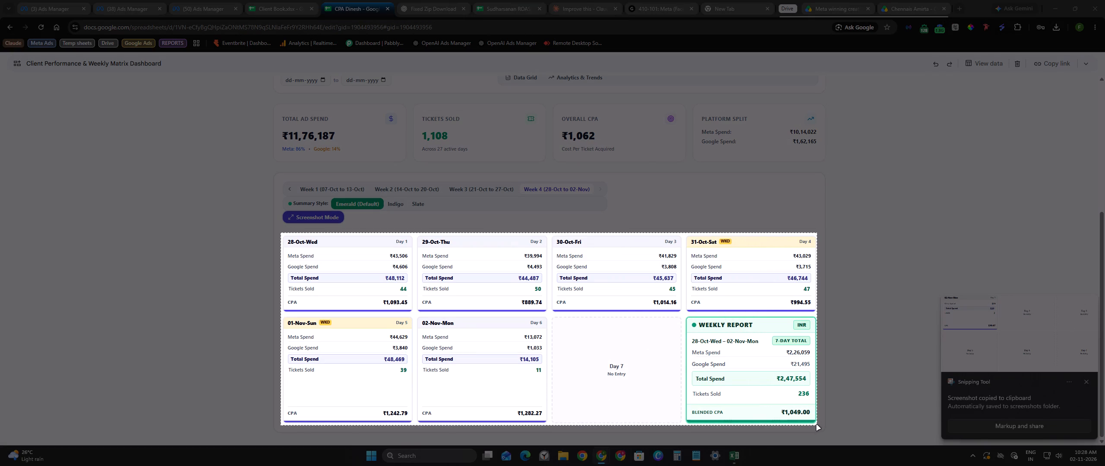
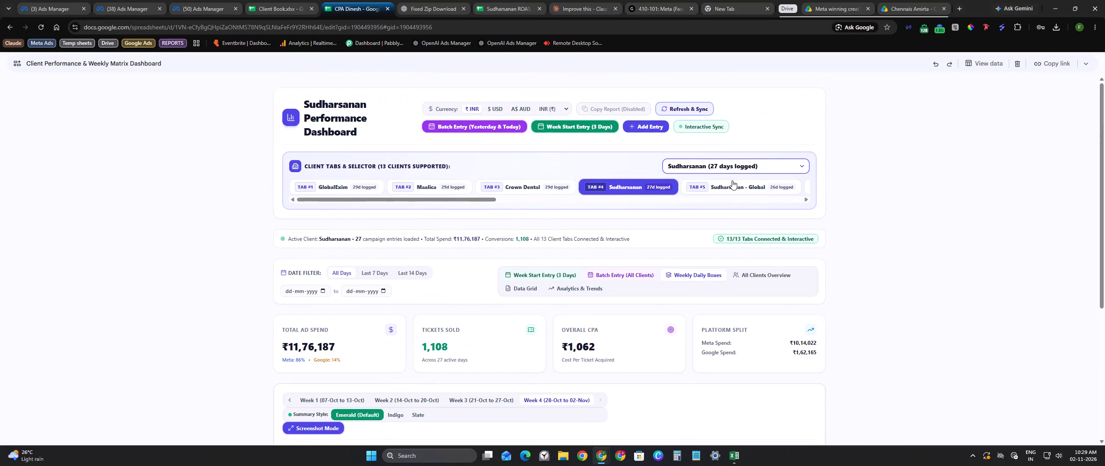
Capture the Sudharsanan - Global client's Week 4 (29-Oct to 02-Nov) daily boxes together with the Weekly Report card.
{"action": "scroll", "coordinate": [744, 202], "scroll_direction": "down", "scroll_amount": 5}
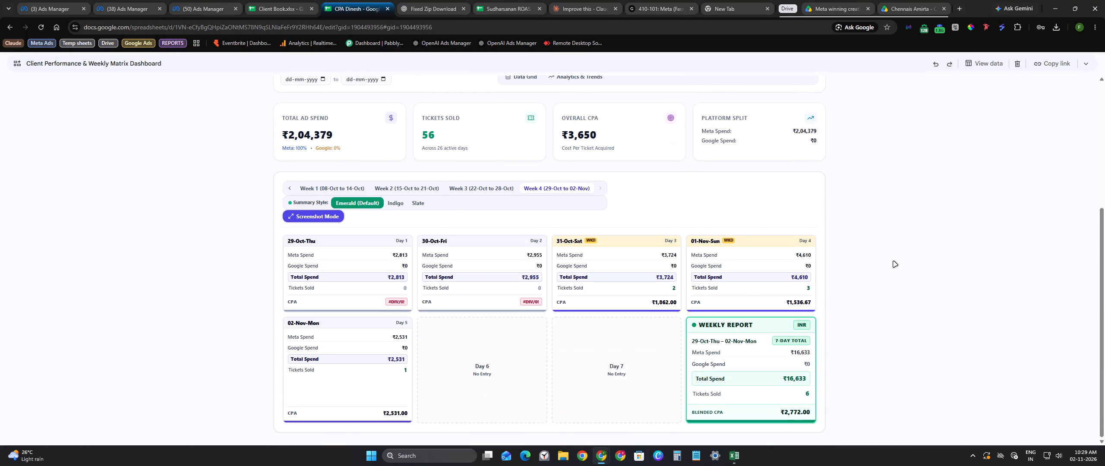
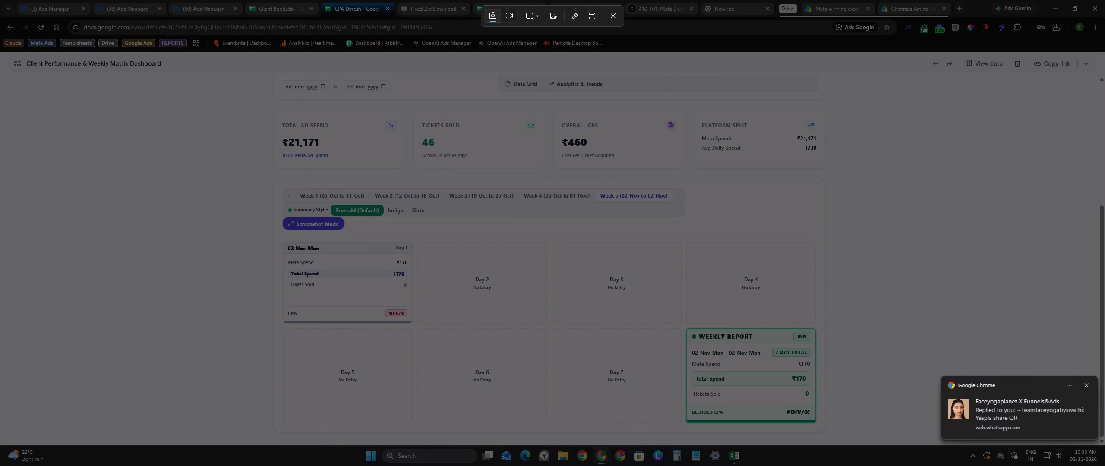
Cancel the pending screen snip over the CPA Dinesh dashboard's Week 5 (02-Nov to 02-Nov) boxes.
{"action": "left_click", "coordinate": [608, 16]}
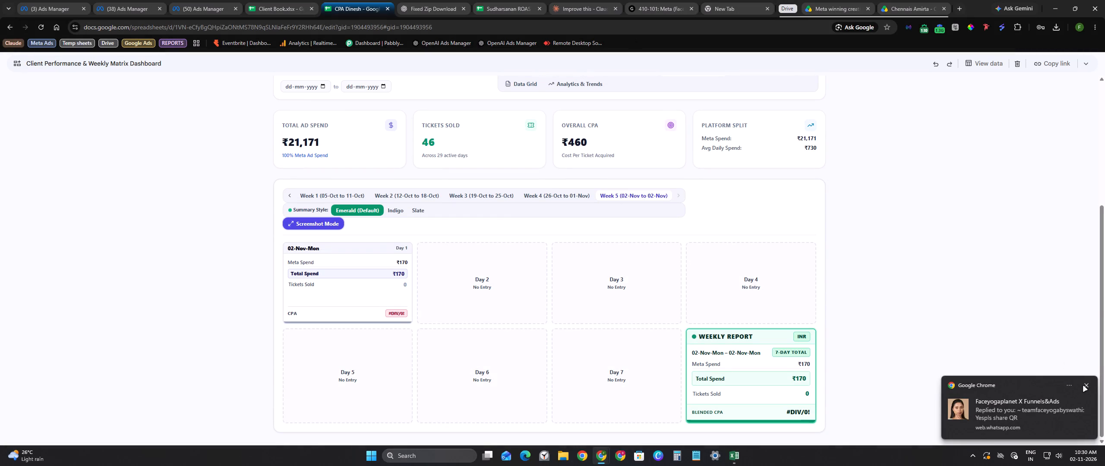
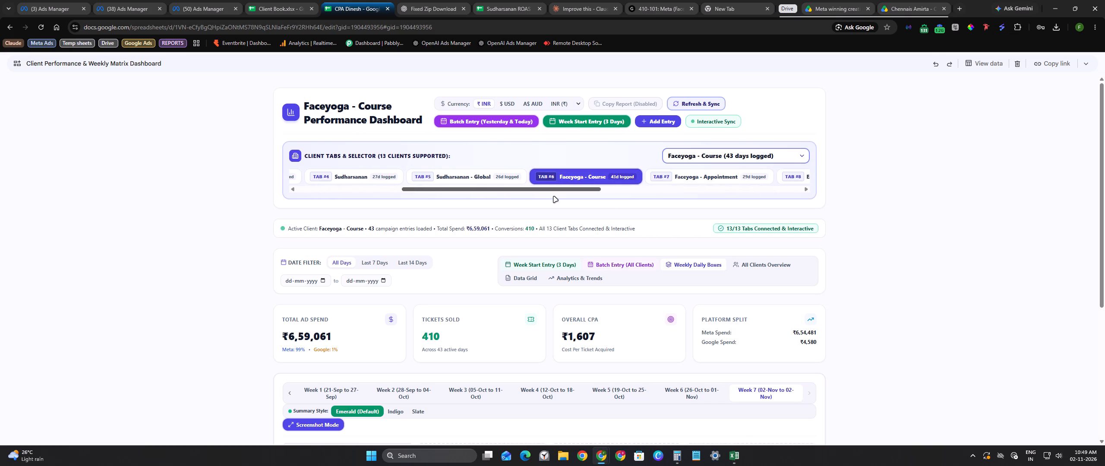
Display the Faceyoga - Appointment client's Week 4 (26-Oct to 01-Nov) daily boxes together with the weekly report.
{"action": "left_click_drag", "start_coordinate": [554, 197], "coordinate": [595, 191]}
{"action": "left_click", "coordinate": [604, 173]}
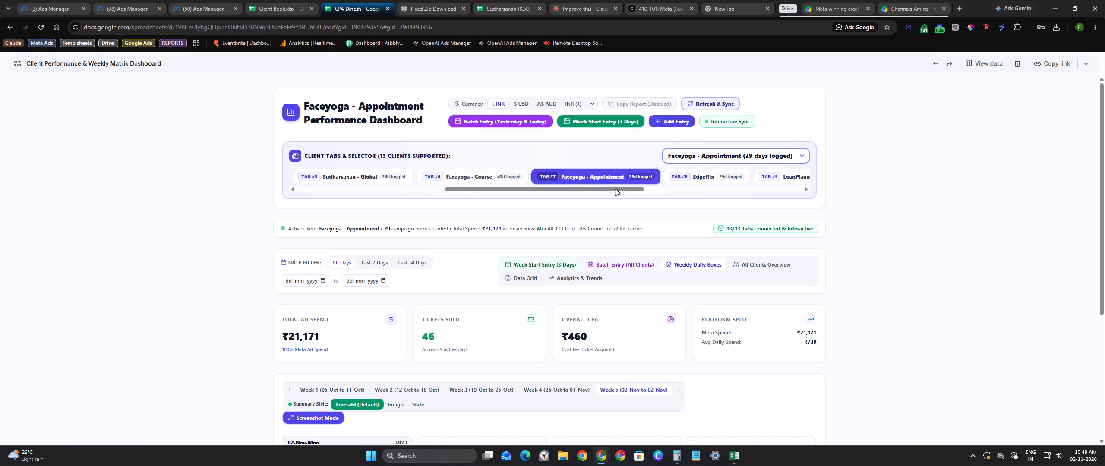
{"action": "scroll", "coordinate": [619, 195], "scroll_direction": "down", "scroll_amount": 5}
{"action": "left_click", "coordinate": [587, 201]}
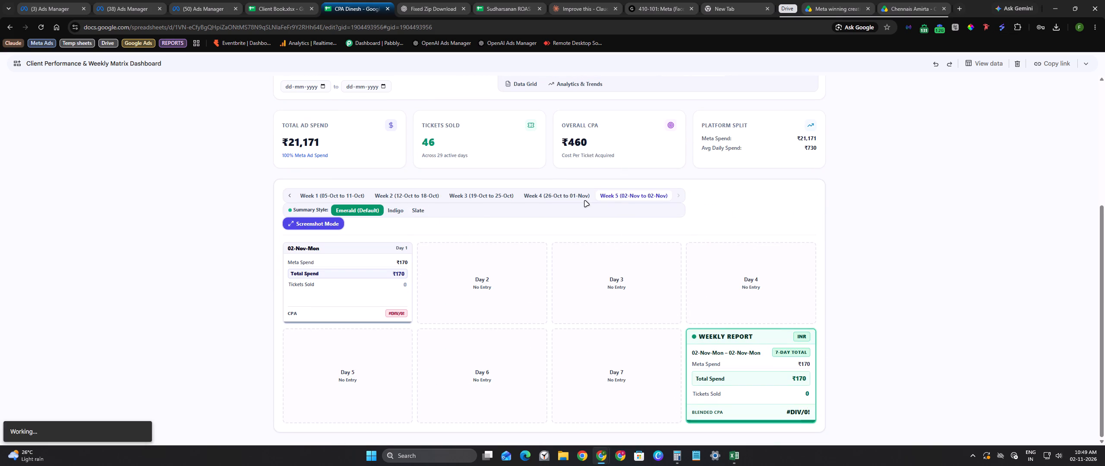
{"action": "left_click", "coordinate": [579, 197]}
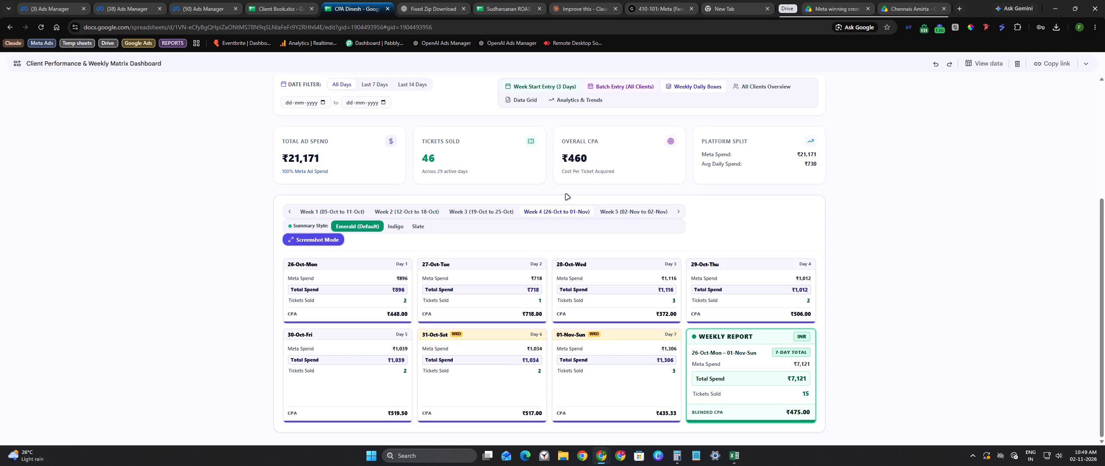
{"action": "scroll", "coordinate": [773, 238], "scroll_direction": "down", "scroll_amount": 2}
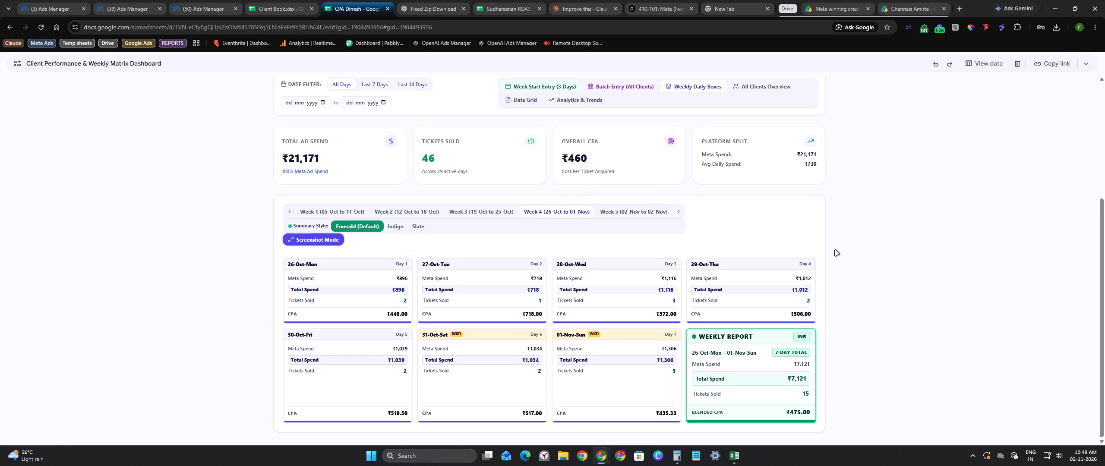
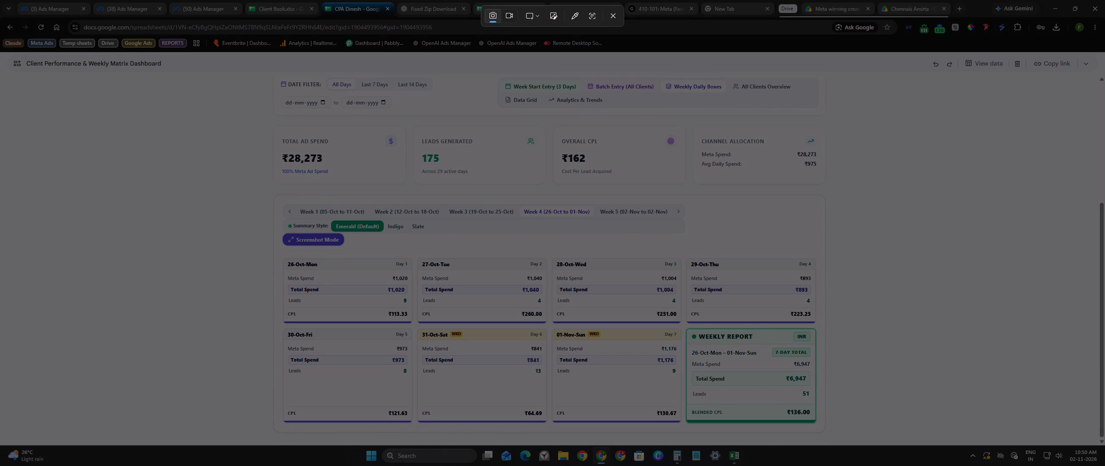
Capture a screen snip of the Faceyoga - Appointment client's Week 4 (26-Oct to 01-Nov) daily boxes together with the weekly report.
{"action": "left_click_drag", "start_coordinate": [279, 254], "coordinate": [843, 371]}
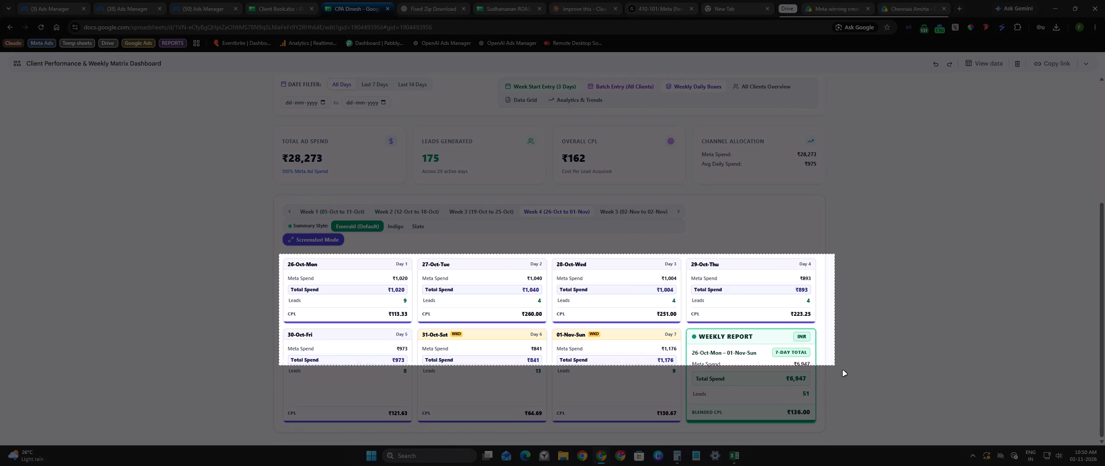
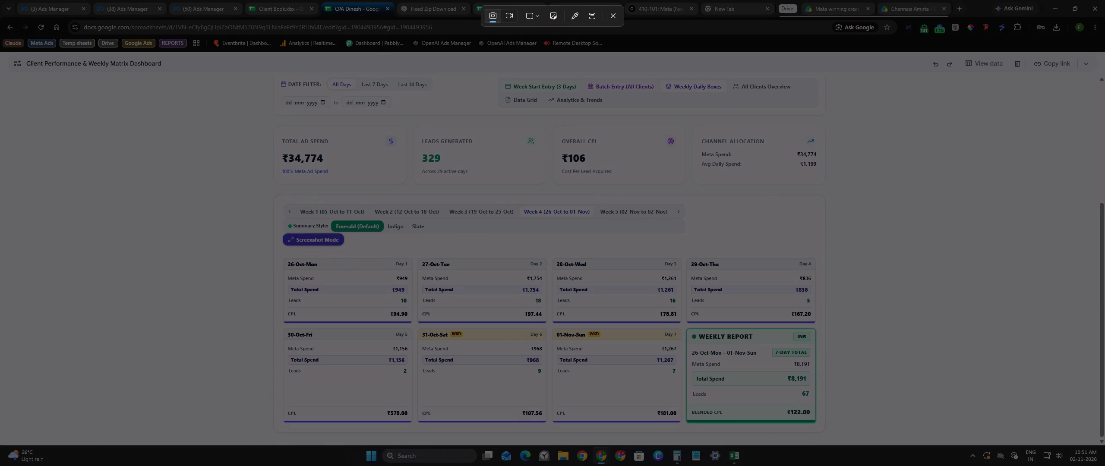
Capture a screen snip of the displayed client's Week 4 (26-Oct to 01-Nov) daily boxes together with the weekly report.
{"action": "left_click_drag", "start_coordinate": [282, 253], "coordinate": [787, 444]}
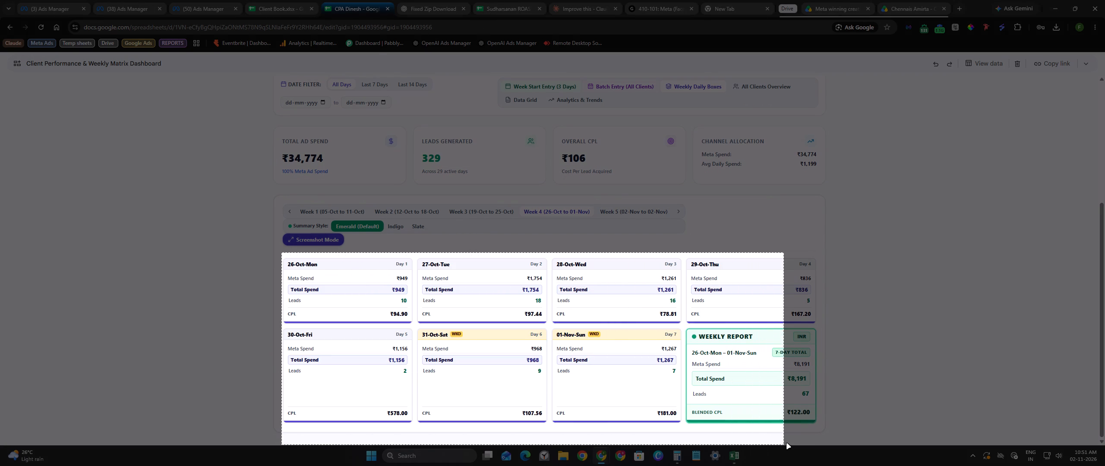
{"action": "left_click_drag", "start_coordinate": [787, 444], "coordinate": [808, 425]}
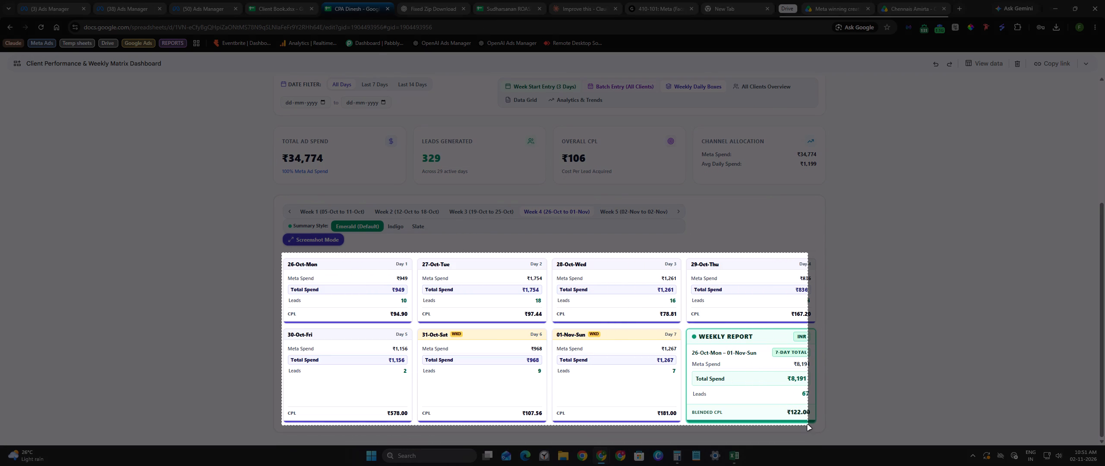